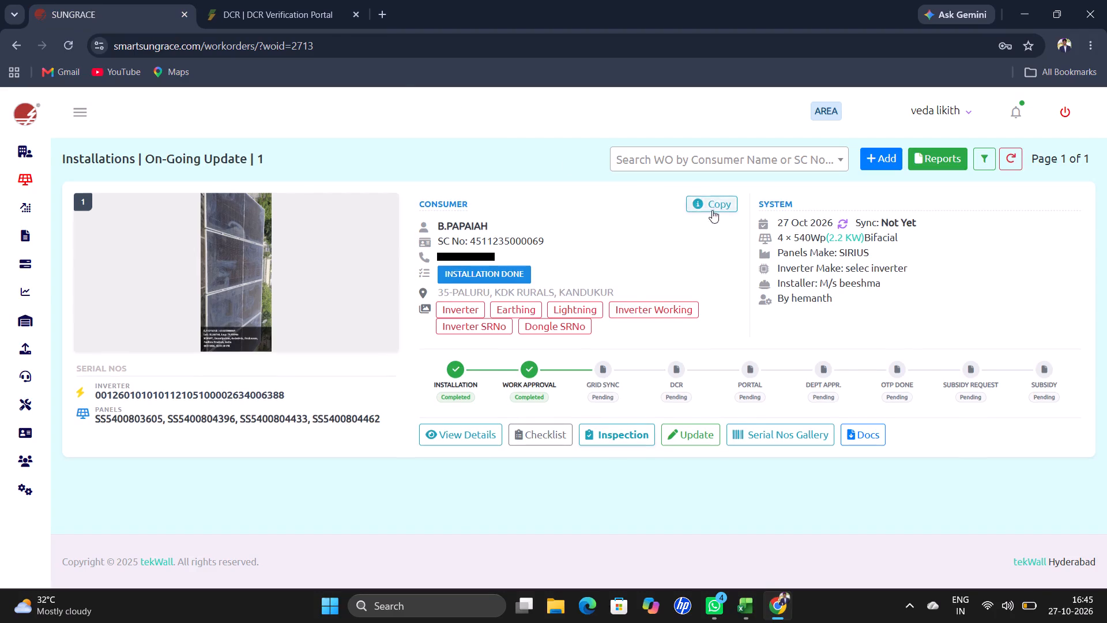
Copy the ULA number from the work order's quick copy details into the Consumer Application Number of a new B2C consumer issue in the DCR portal.
left_click(710, 202)
left_click(696, 273)
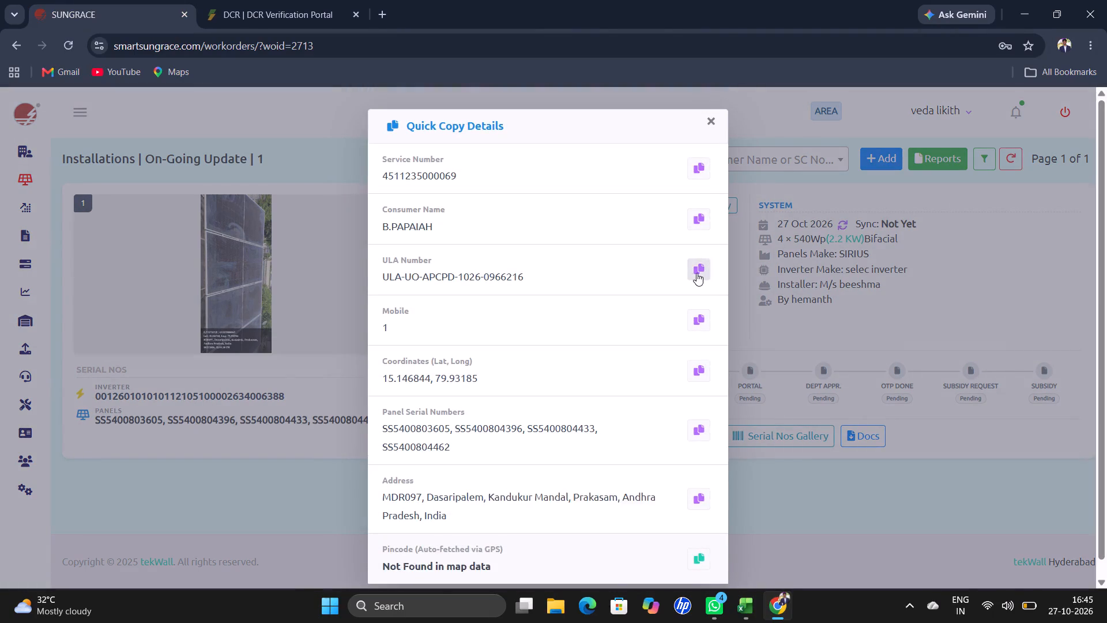
left_click(258, 0)
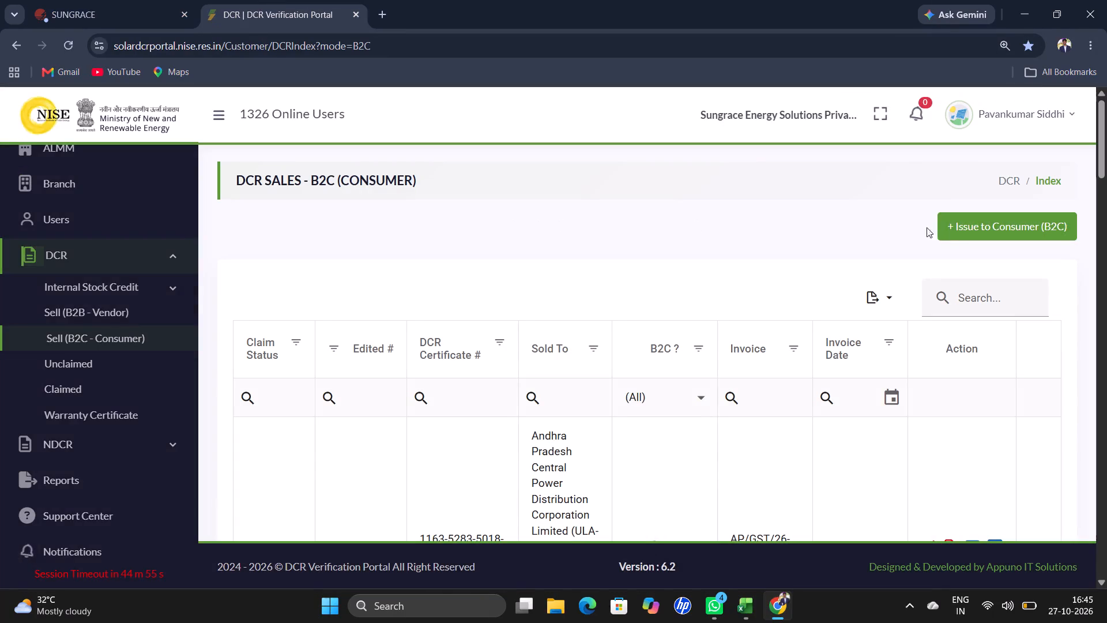
left_click(951, 222)
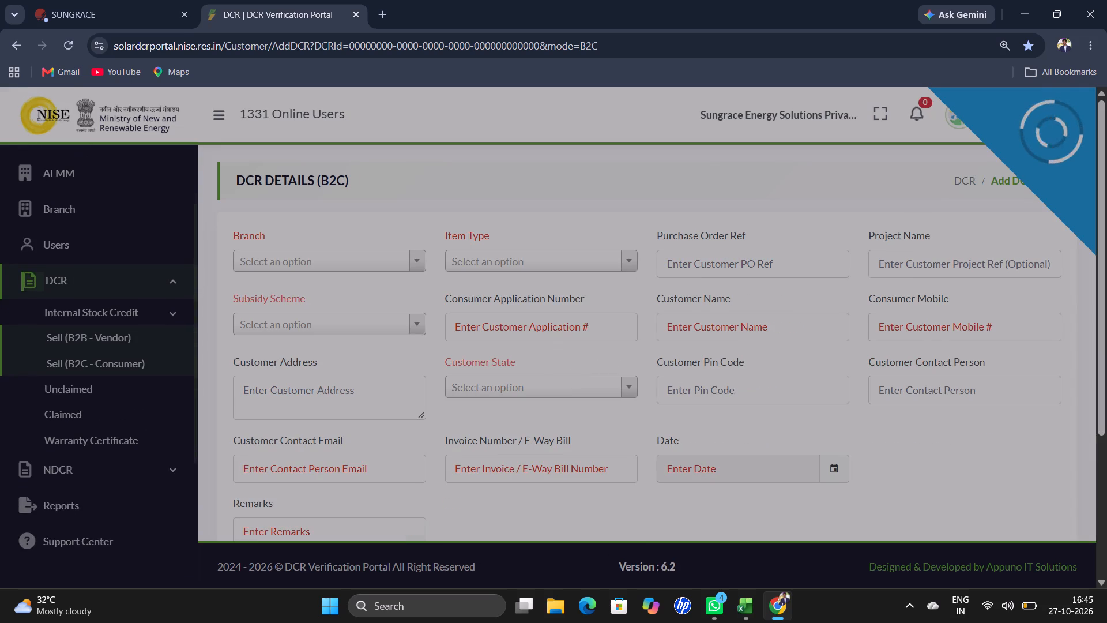
left_click(552, 325)
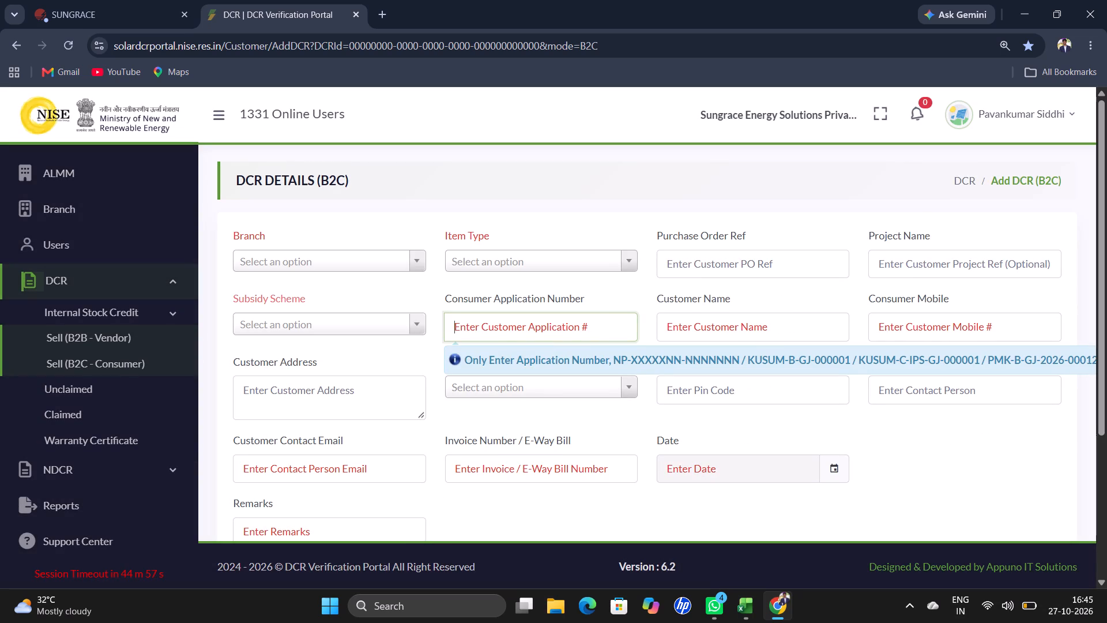
key("ctrl+v")
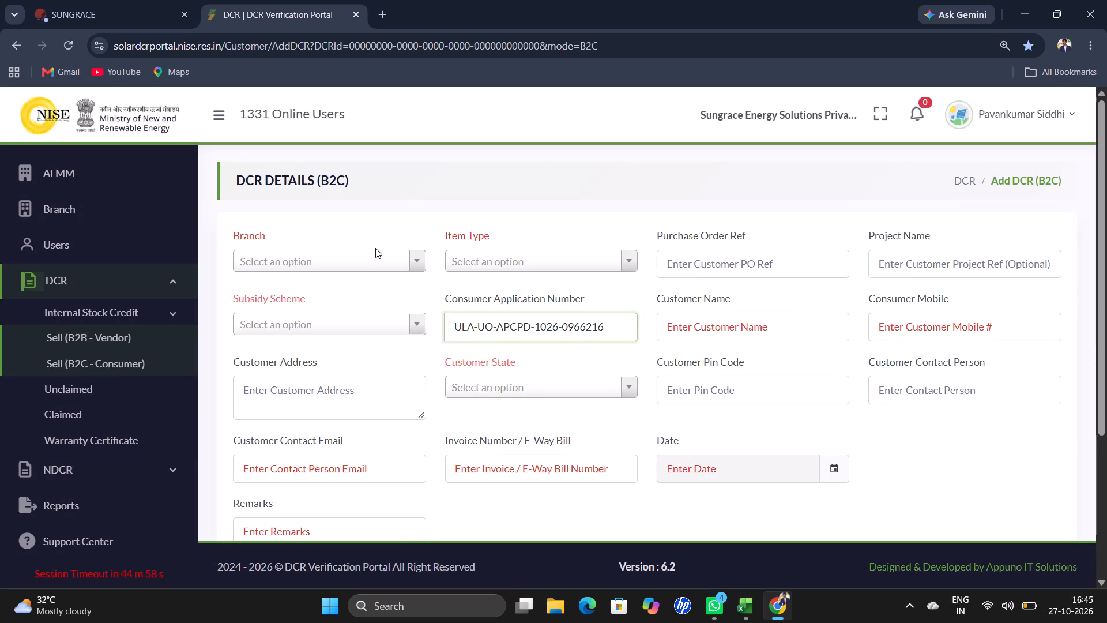
Set the branch to the Andhra Pradesh one, subsidy scheme to PM Surya Ghar: Muft Bijli Yojana and item type to Solar Panels.
left_click(374, 254)
left_click(322, 341)
left_click(320, 313)
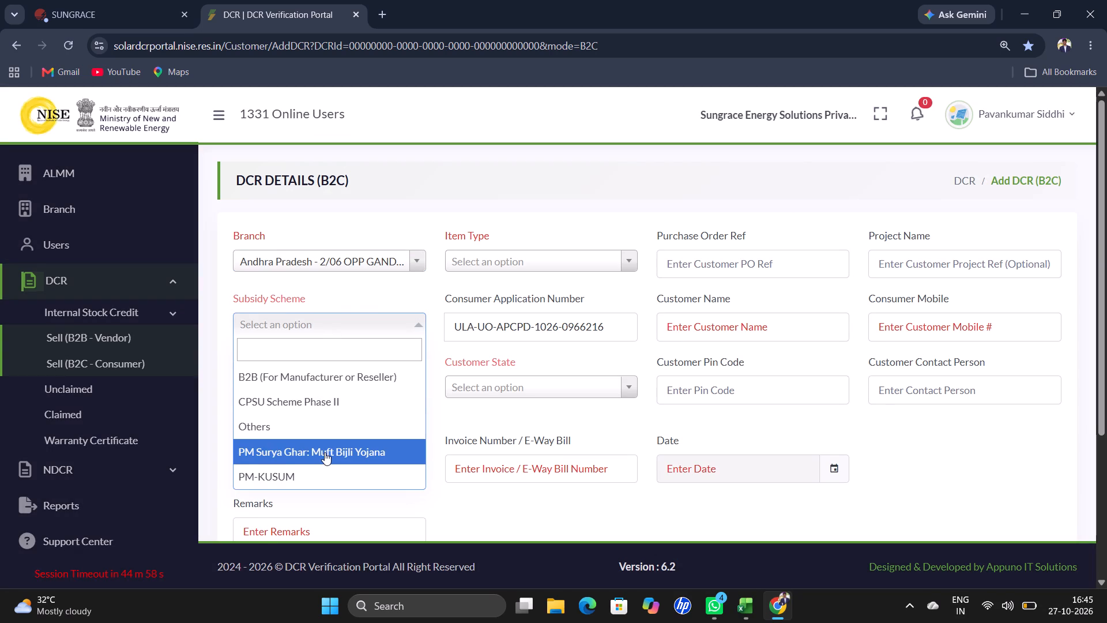
left_click(325, 452)
left_click(490, 263)
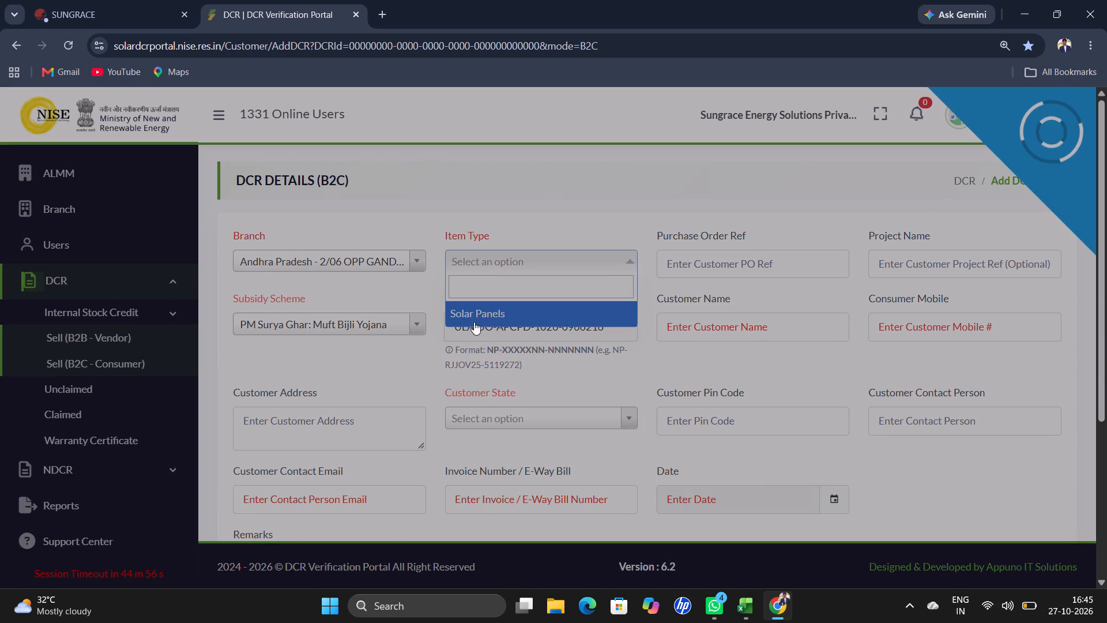
left_click(471, 315)
left_click(707, 335)
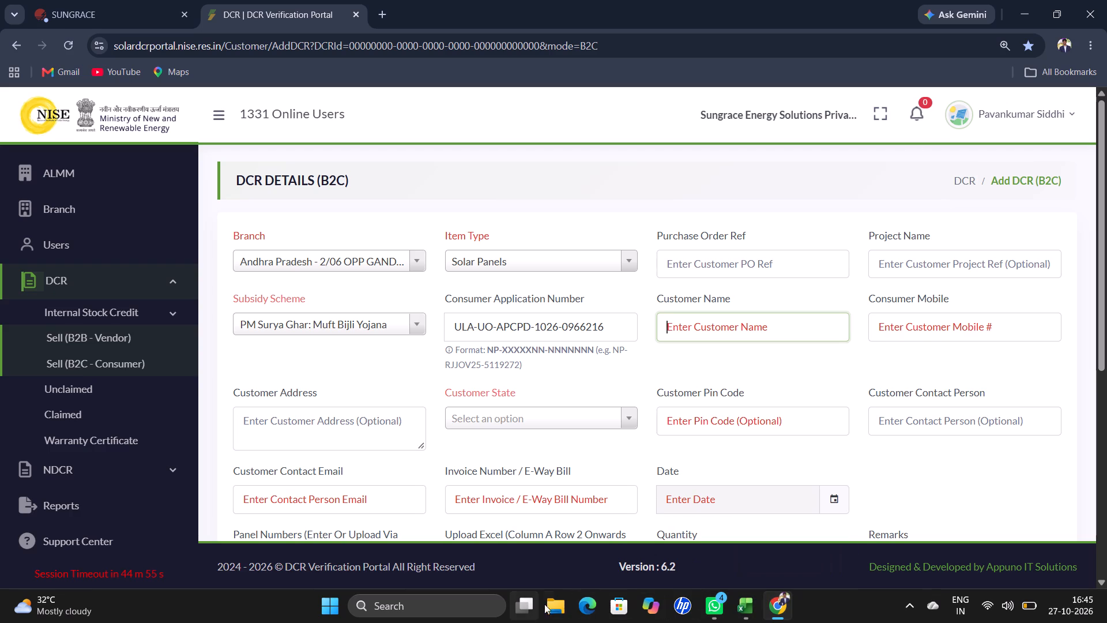
left_click(562, 606)
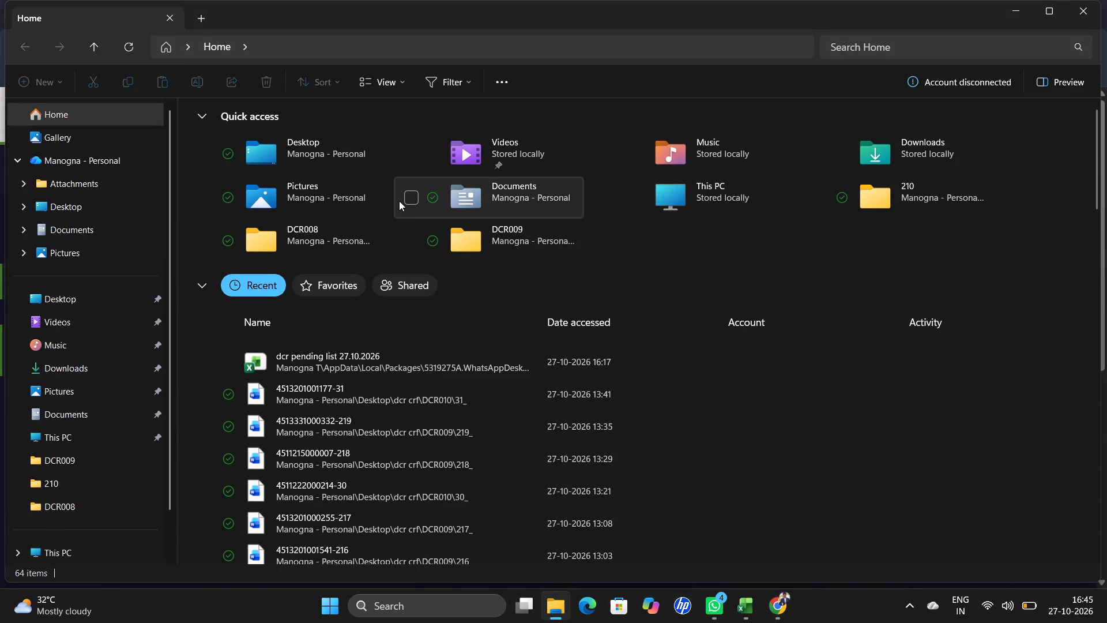
scroll(399, 203, "down", 3)
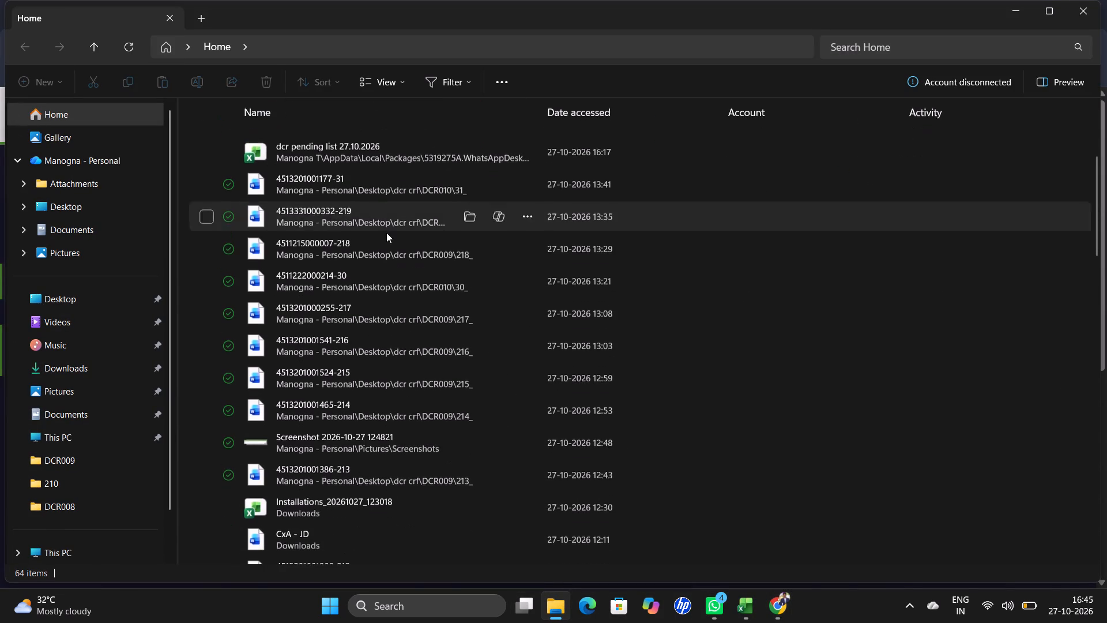
scroll(375, 281, "down", 1)
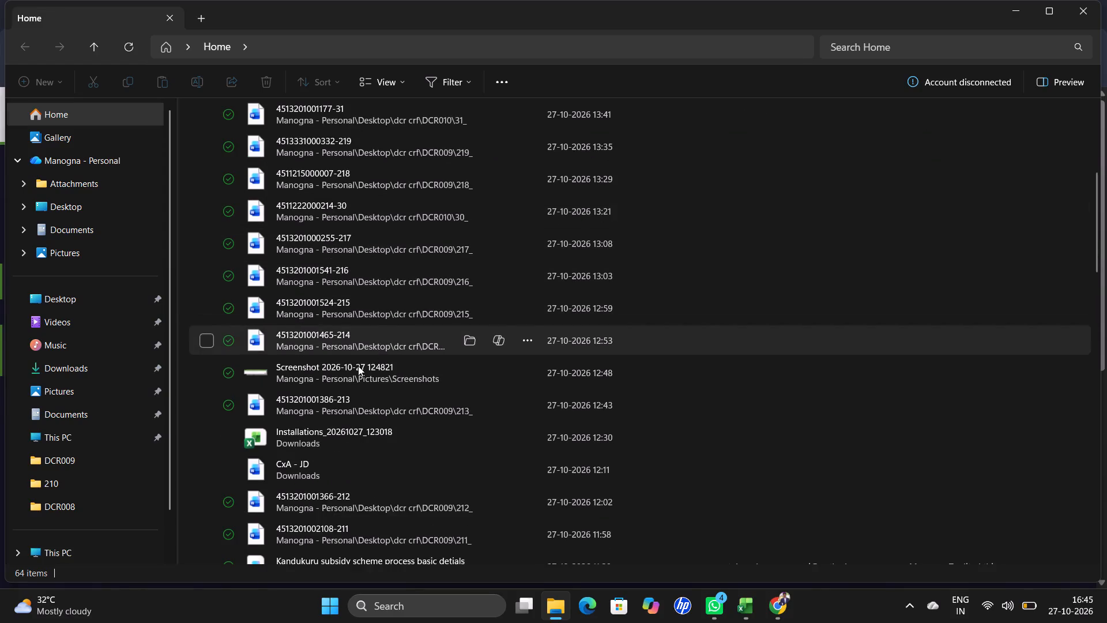
scroll(359, 302, "down", 2)
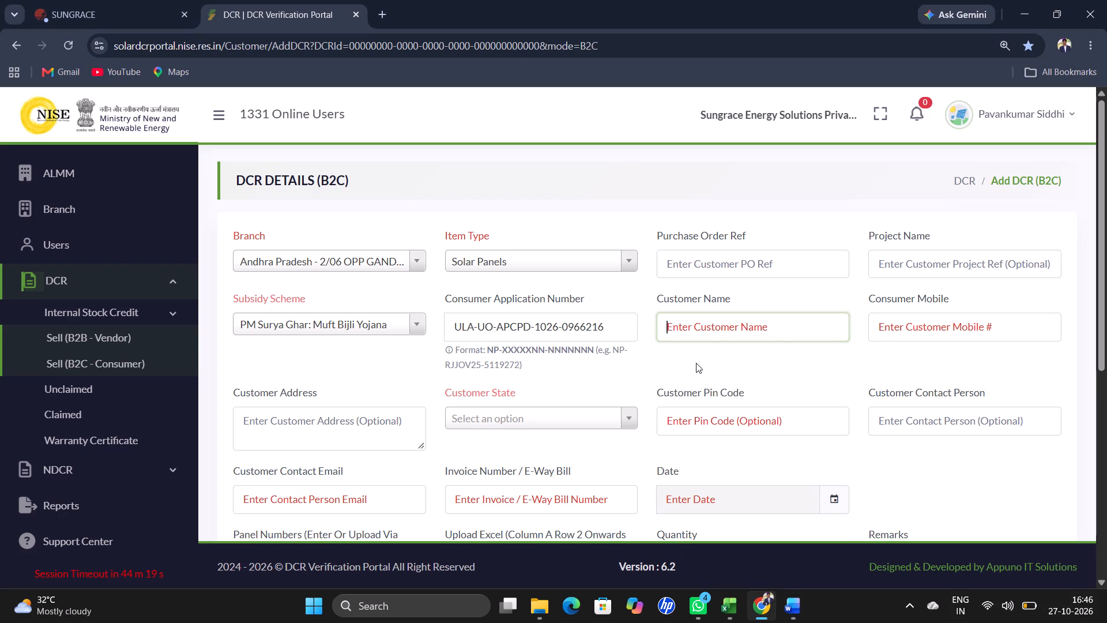
key("ctrl+v")
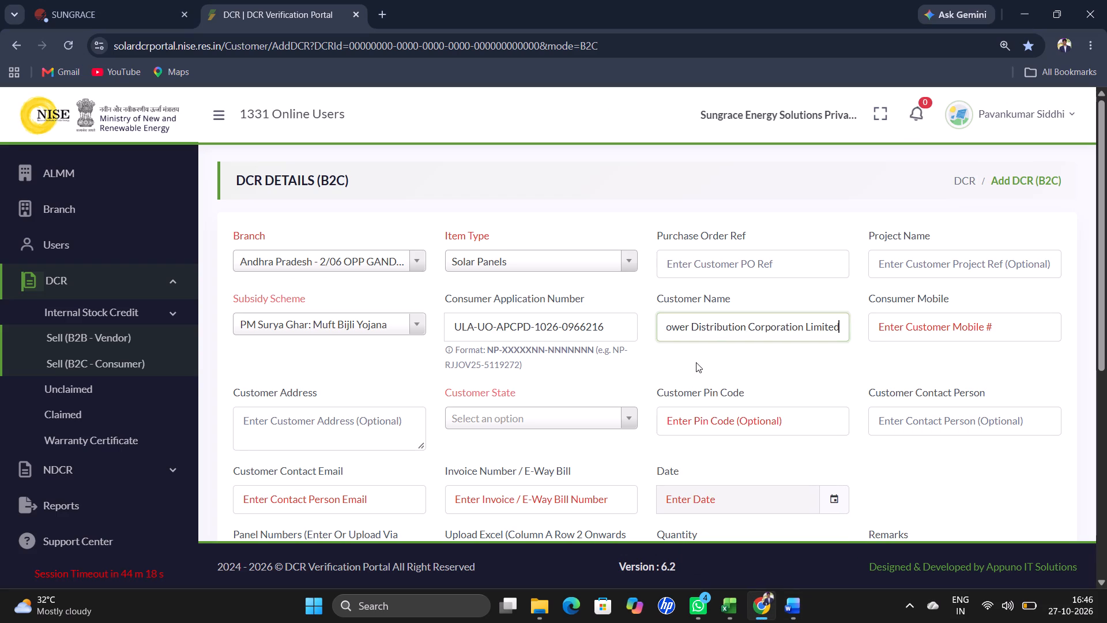
Copy the project "SC ST HOMES 10.44MW ULA KANDUKURU DIVISION" from the Word document into the DCR form's Project Name.
left_click(963, 258)
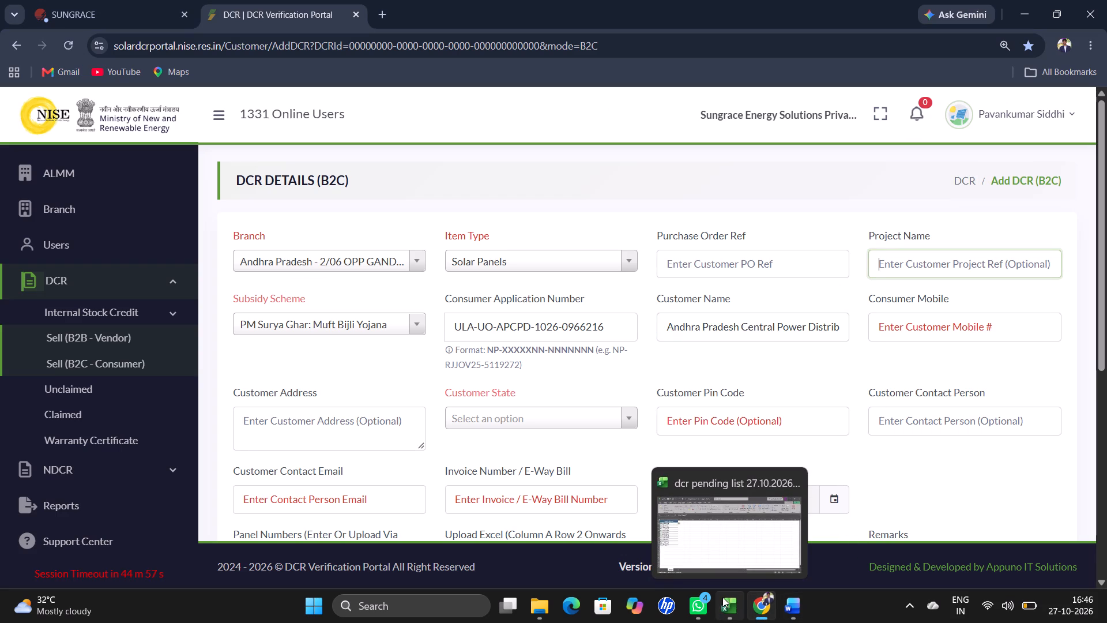
double_click(789, 576)
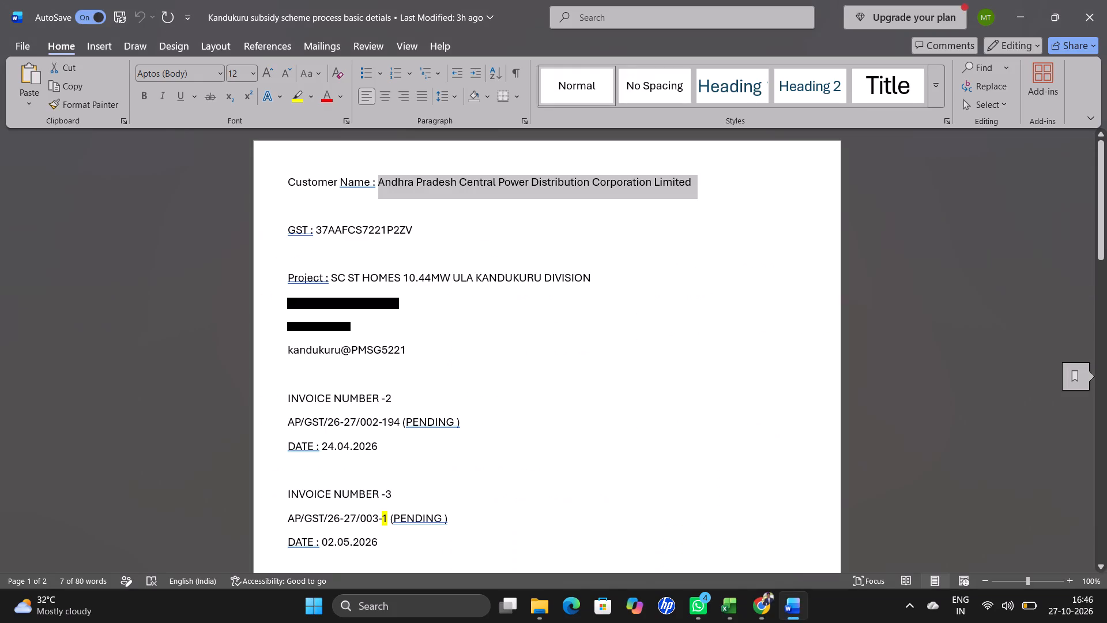
left_click_drag(330, 277, 630, 286)
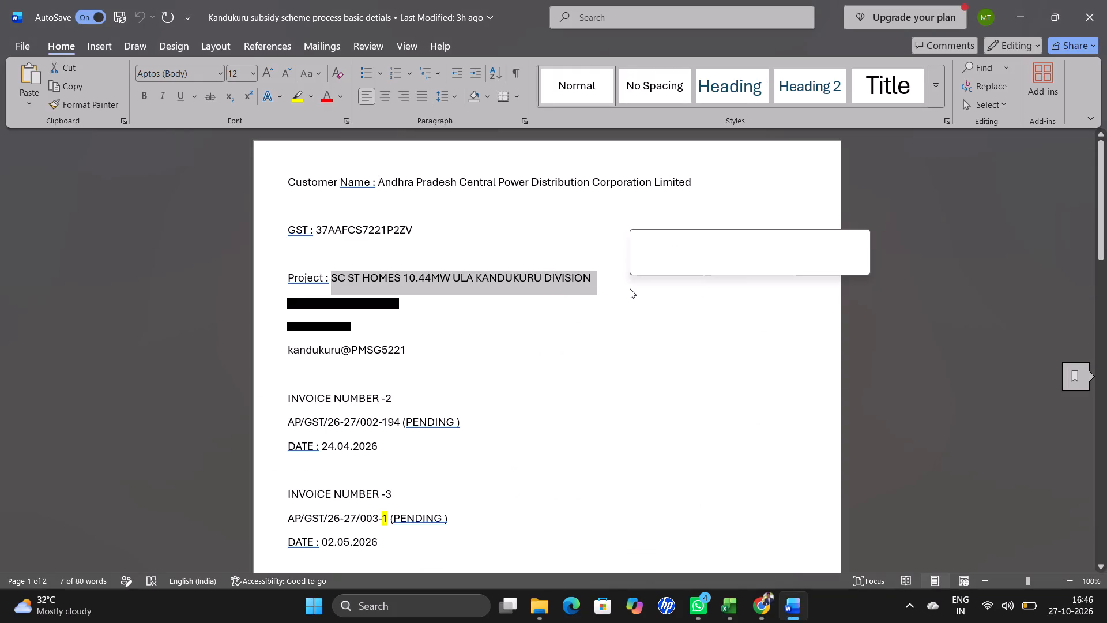
key("ctrl+c")
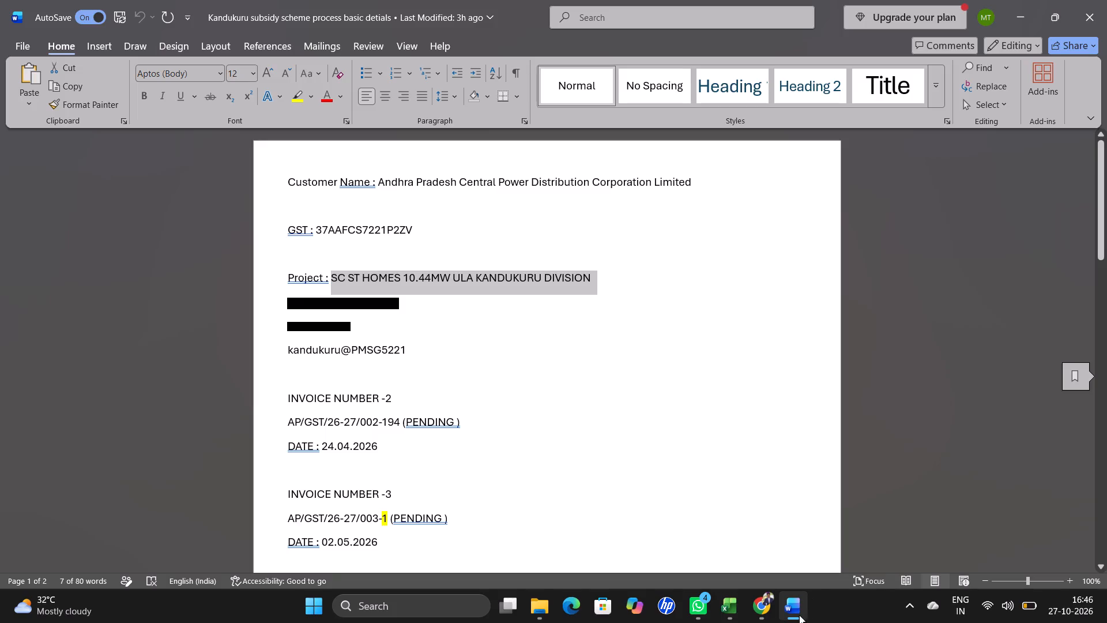
left_click(745, 508)
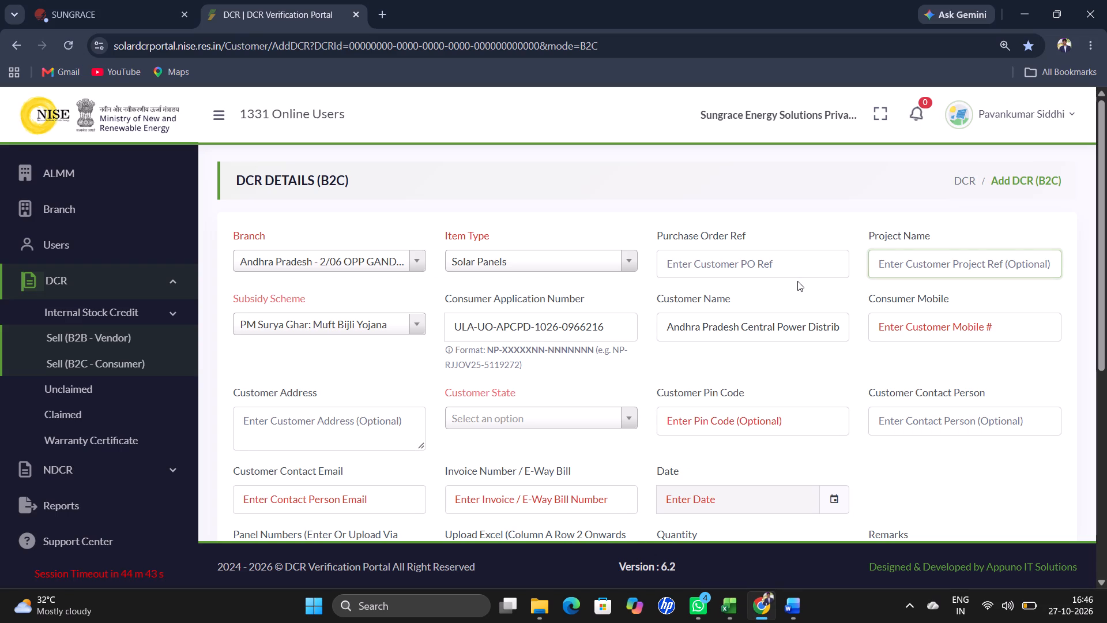
key("ctrl+v")
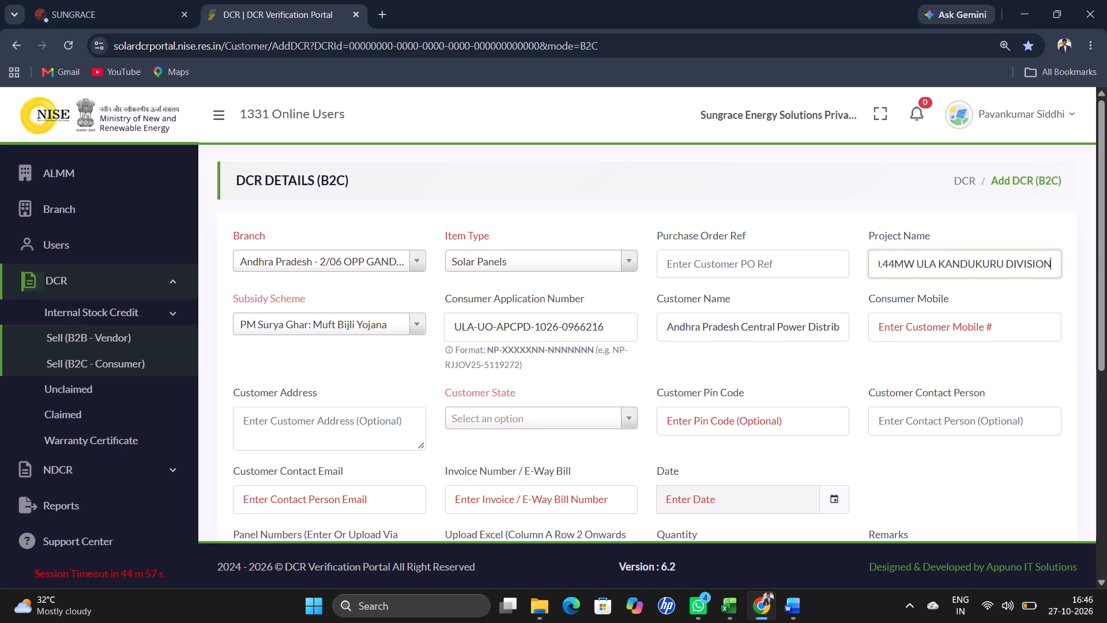
Copy the customer's mobile number from the Word document into the DCR form's Consumer Mobile.
left_click(905, 329)
left_click(787, 549)
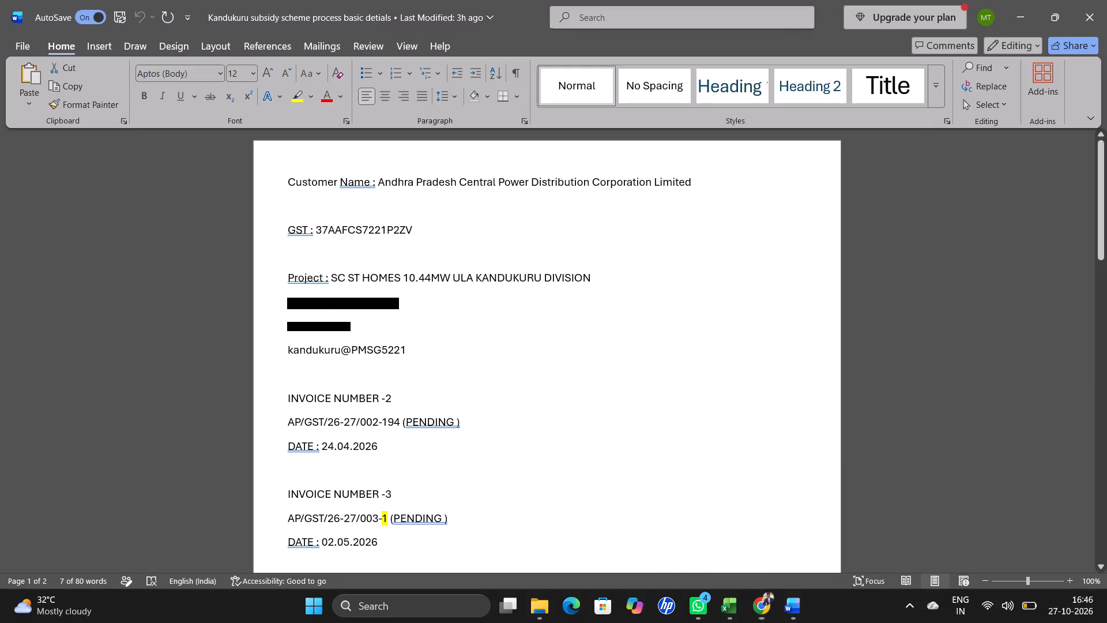
left_click_drag(280, 326, 364, 325)
key("ctrl+c")
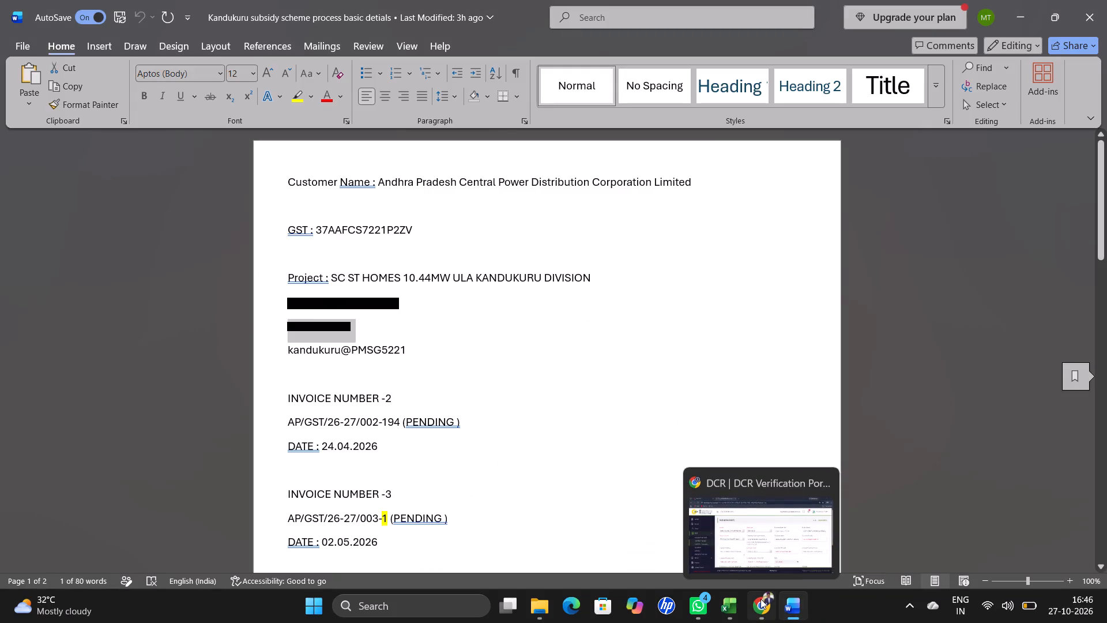
left_click(757, 545)
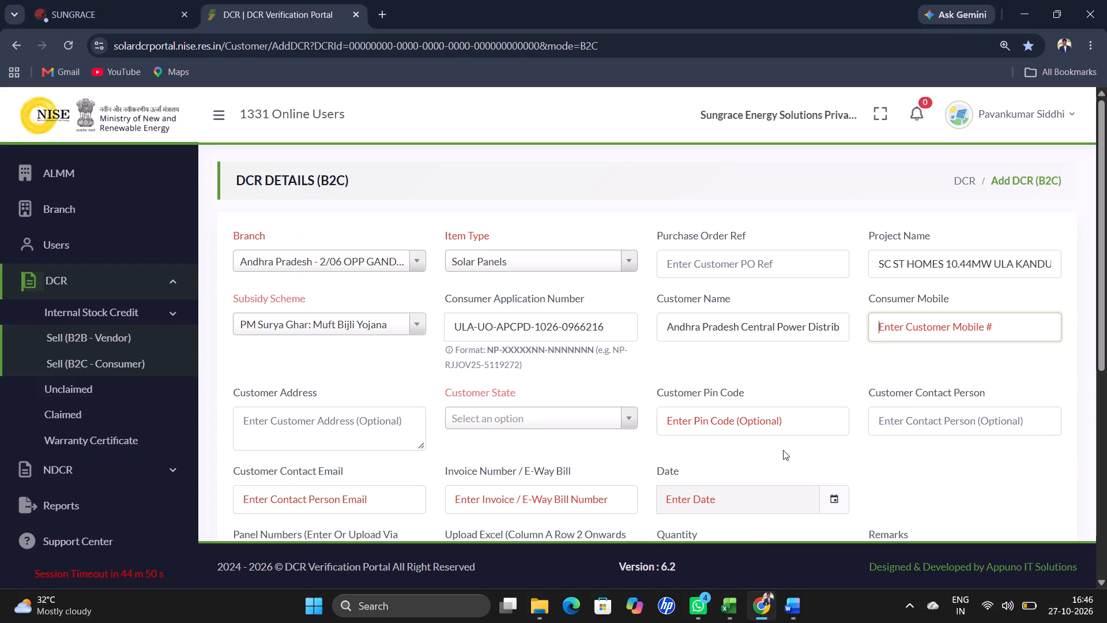
key("ctrl+v")
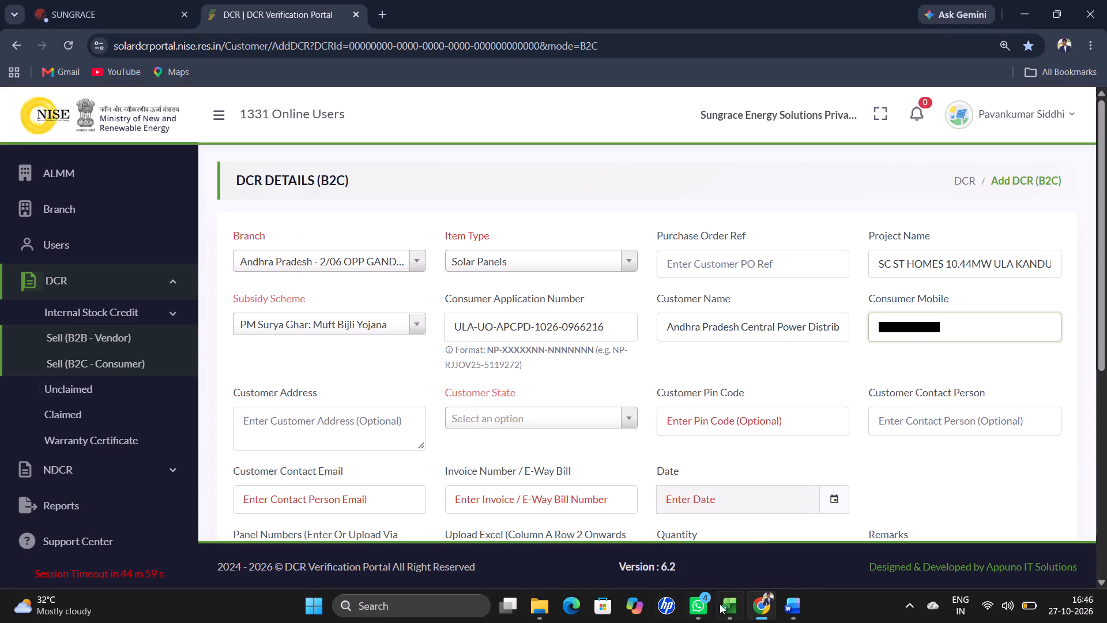
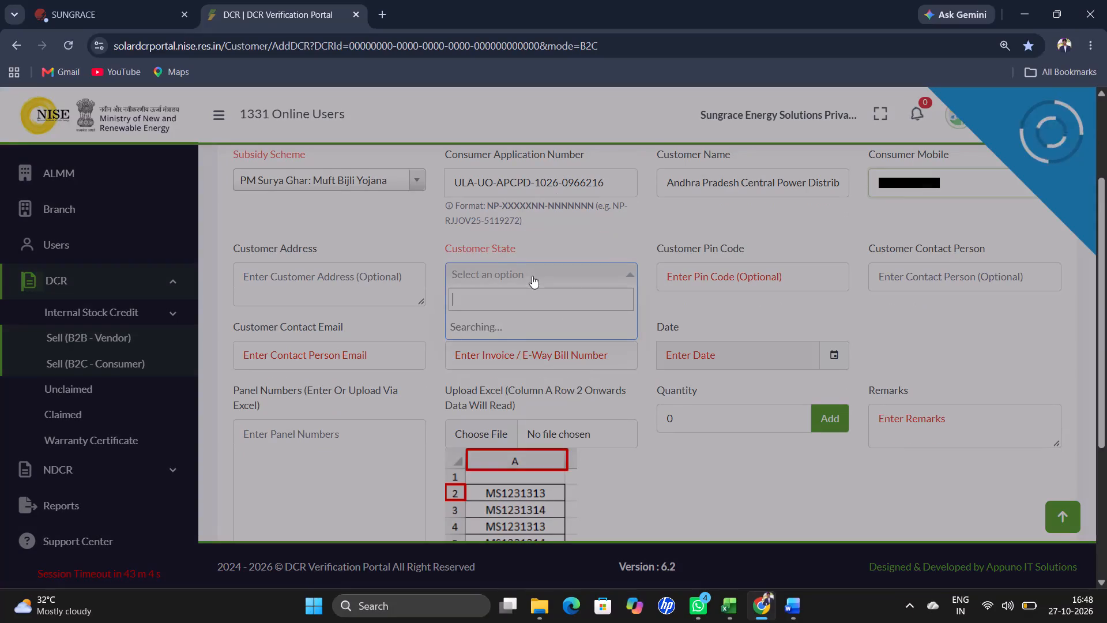
Set the Customer State to Andhra Pradesh (28) in the DCR form.
double_click(505, 363)
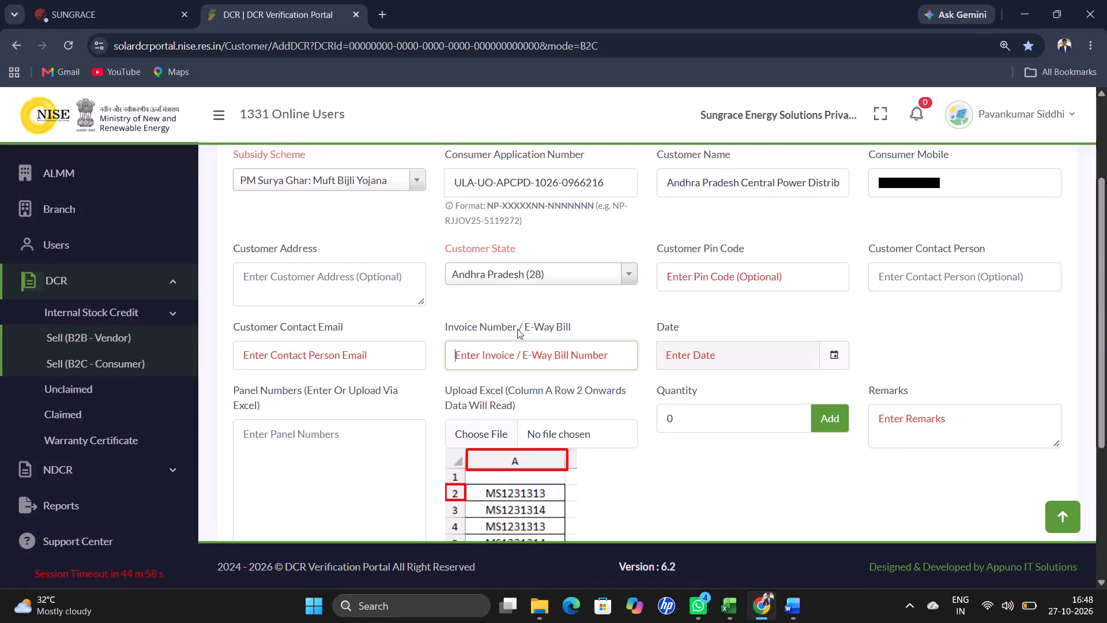
left_click(527, 277)
left_click(515, 373)
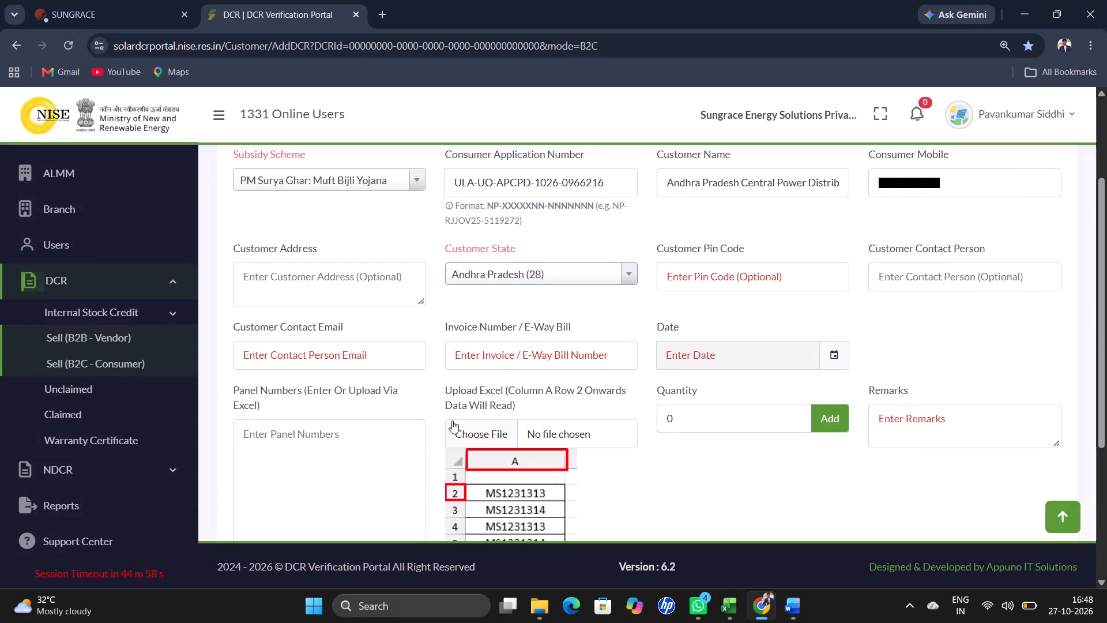
Activate the Panel Numbers field of the DCR form for entry.
left_click(387, 446)
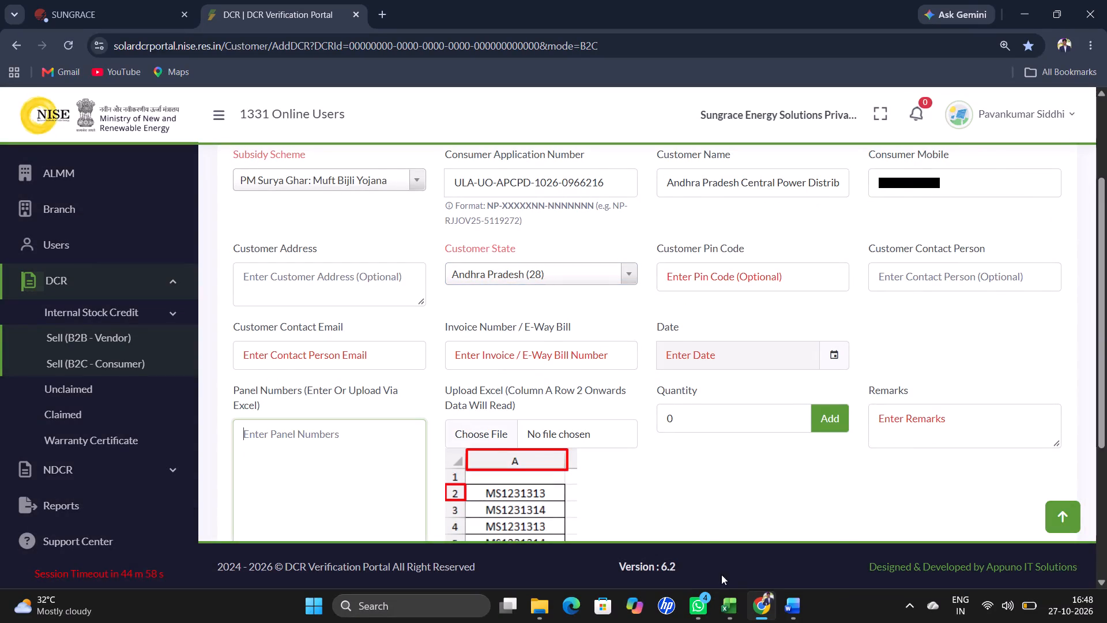
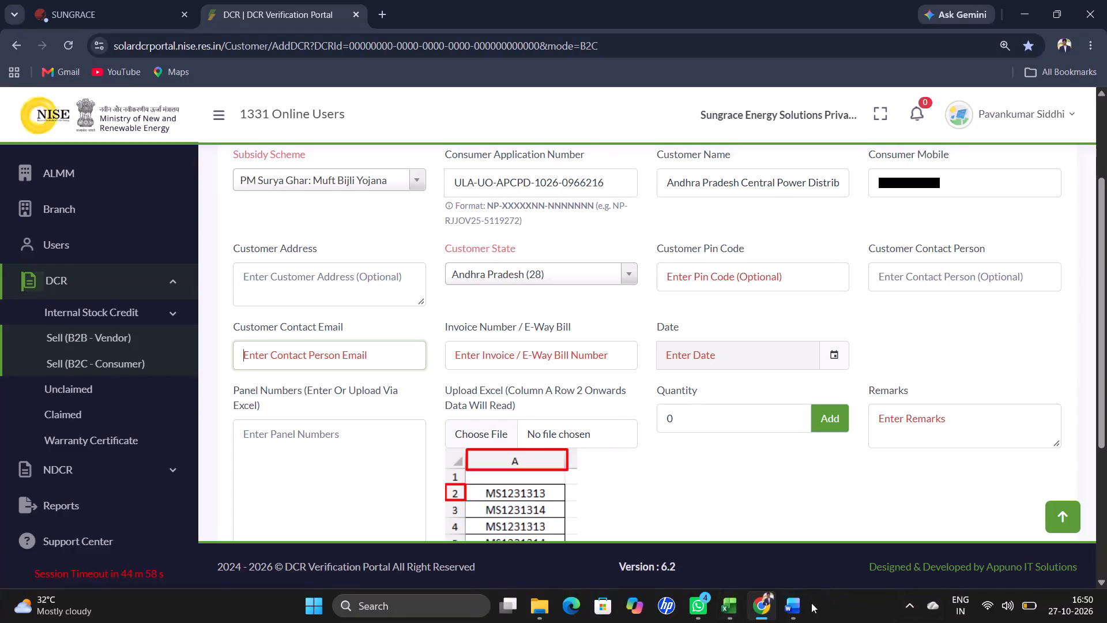
left_click(789, 547)
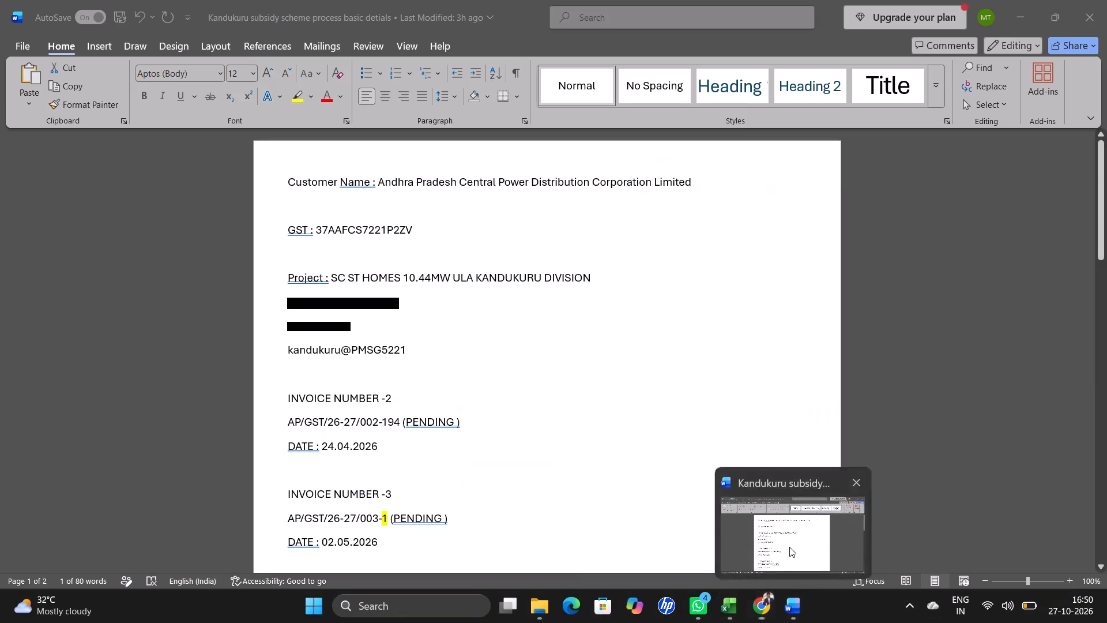
scroll(547, 352, "down", 2)
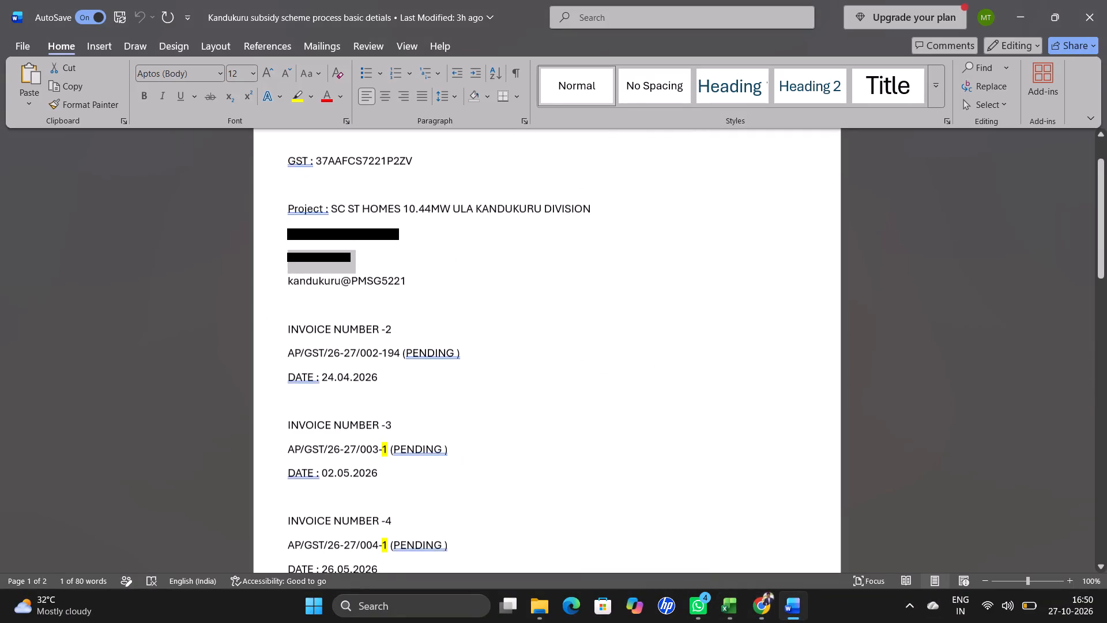
scroll(556, 344, "down", 1)
scroll(468, 299, "down", 2)
scroll(453, 302, "up", 3)
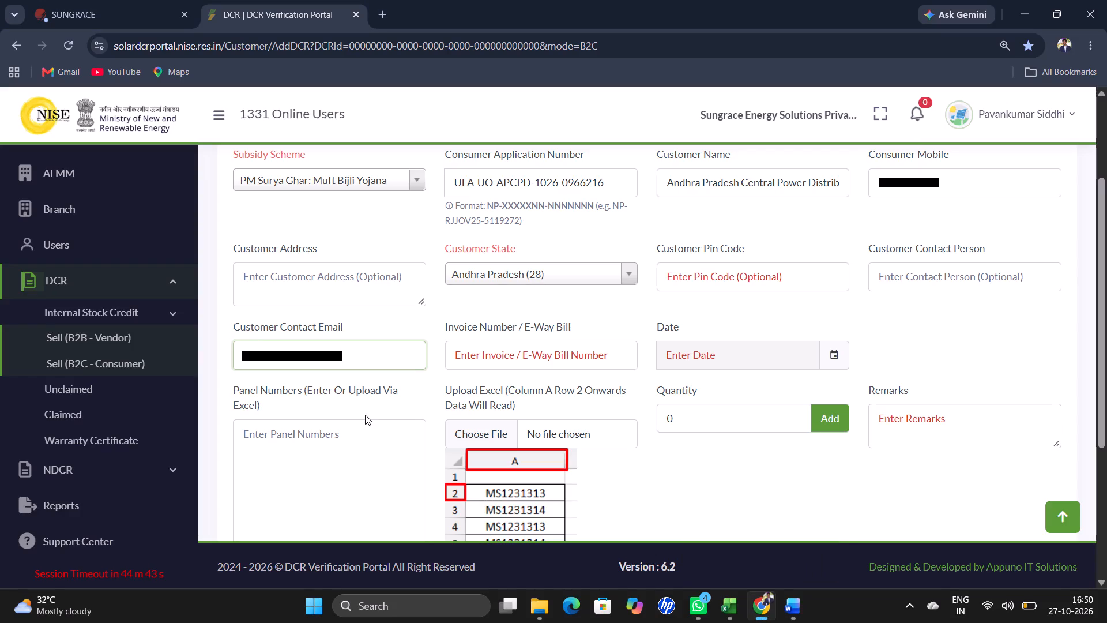
Copy the invoice 9 prefix "AP/GST/26-27/009-" from the Word document into the DCR form's Invoice Number / E-Way Bill.
left_click(526, 352)
double_click(792, 564)
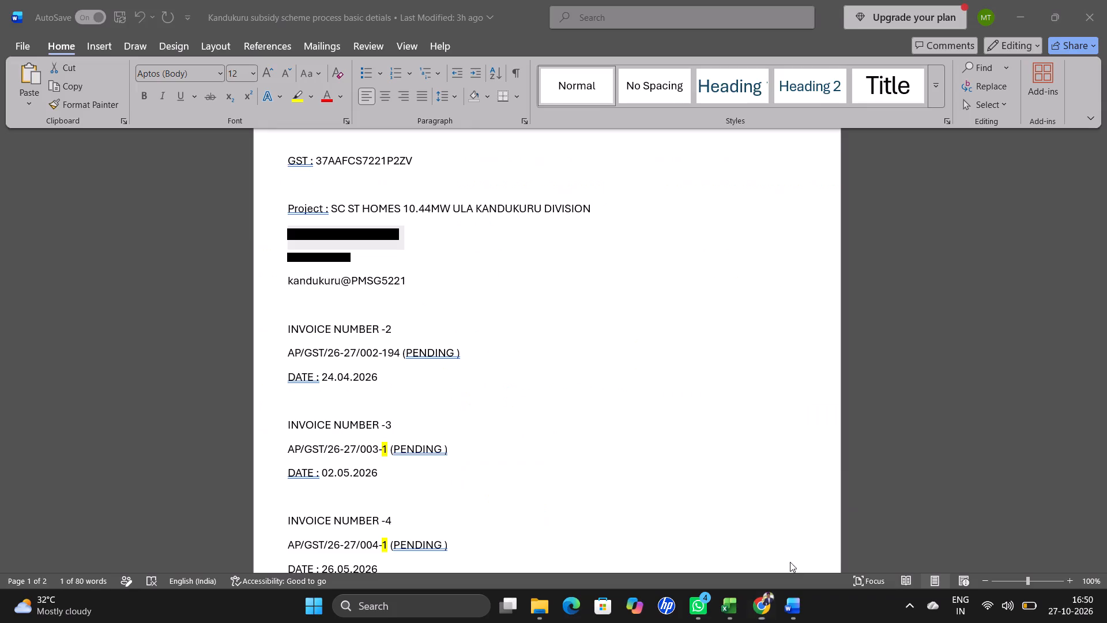
scroll(420, 222, "up", 1)
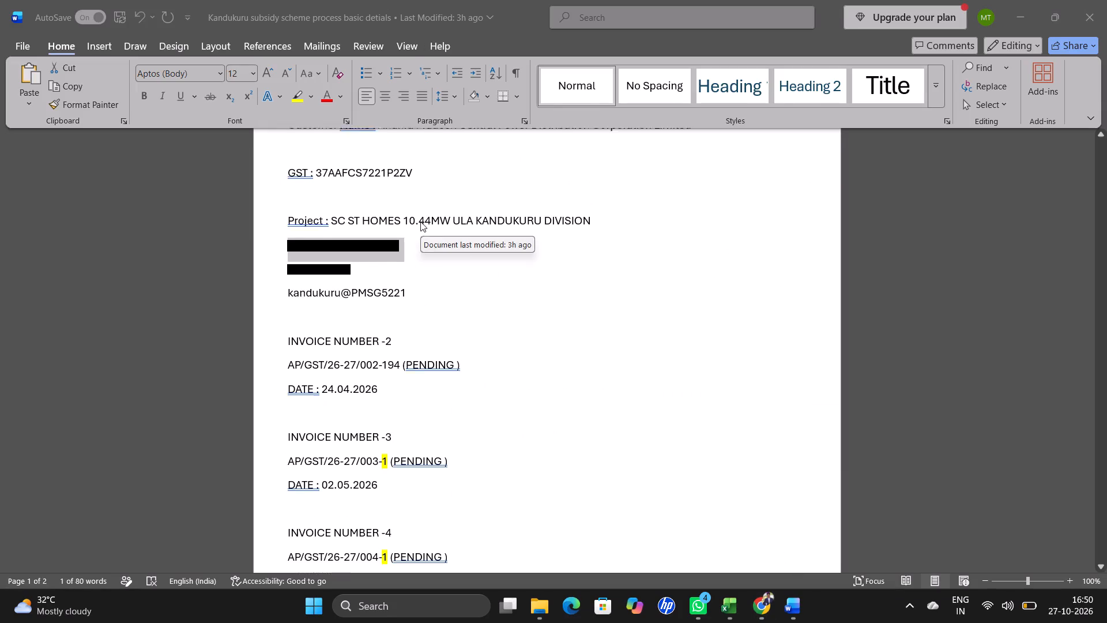
scroll(420, 222, "up", 4)
scroll(421, 225, "down", 4)
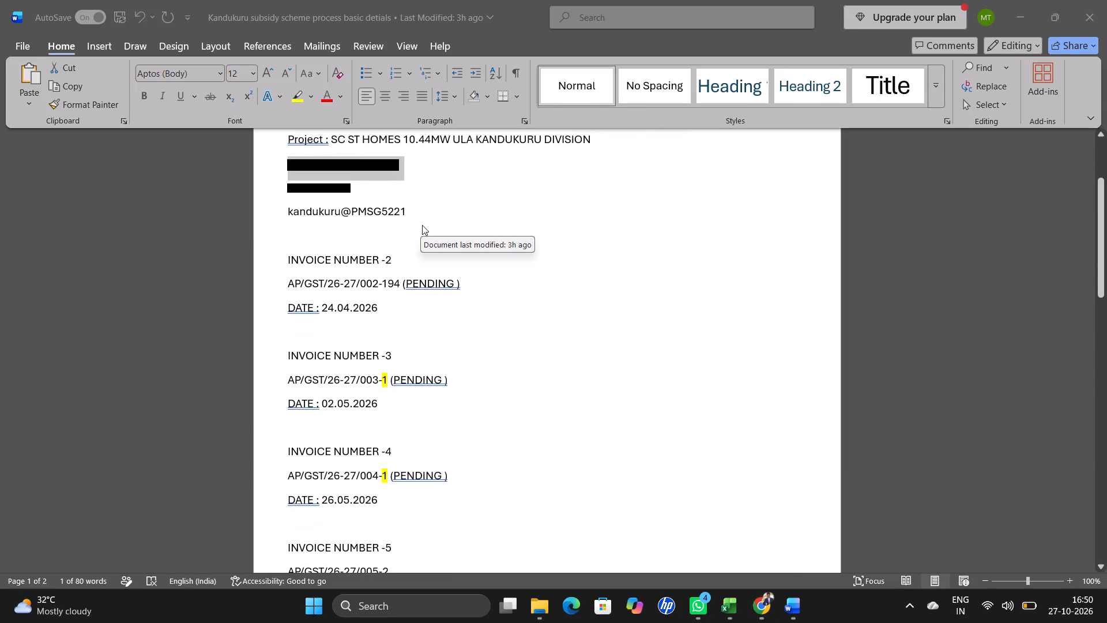
scroll(408, 226, "down", 1)
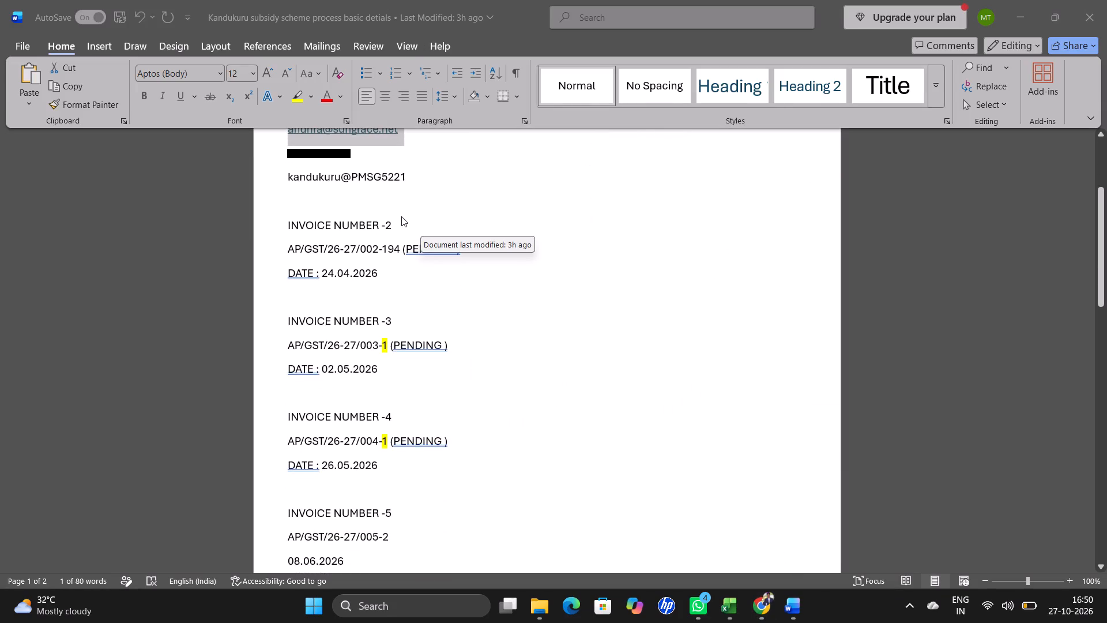
scroll(453, 281, "down", 14)
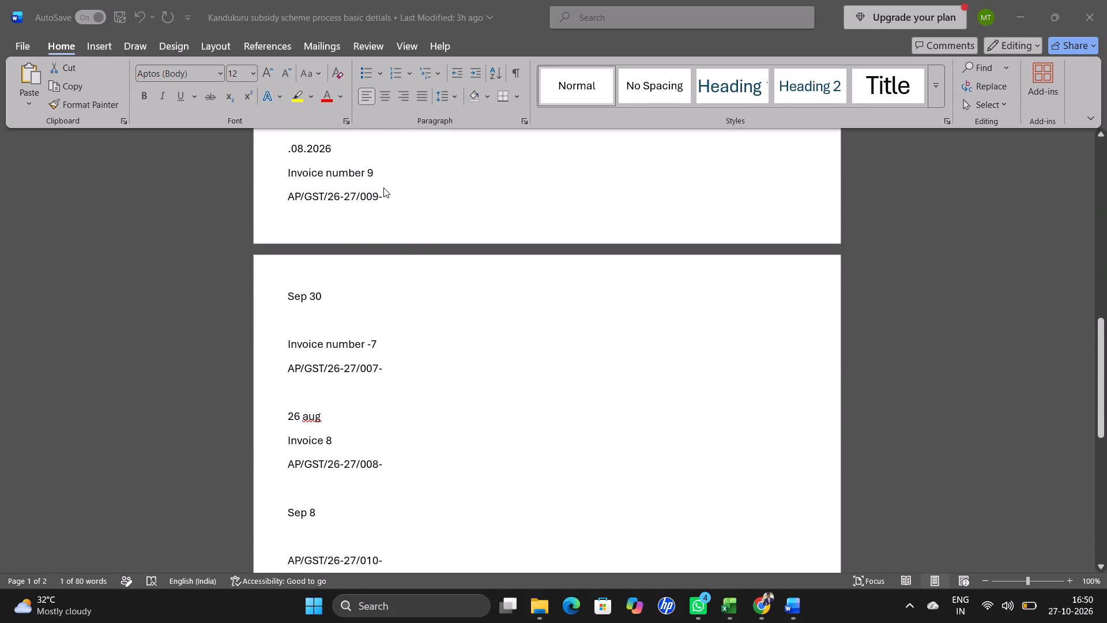
left_click_drag(385, 191, 307, 204)
left_click_drag(269, 197, 381, 199)
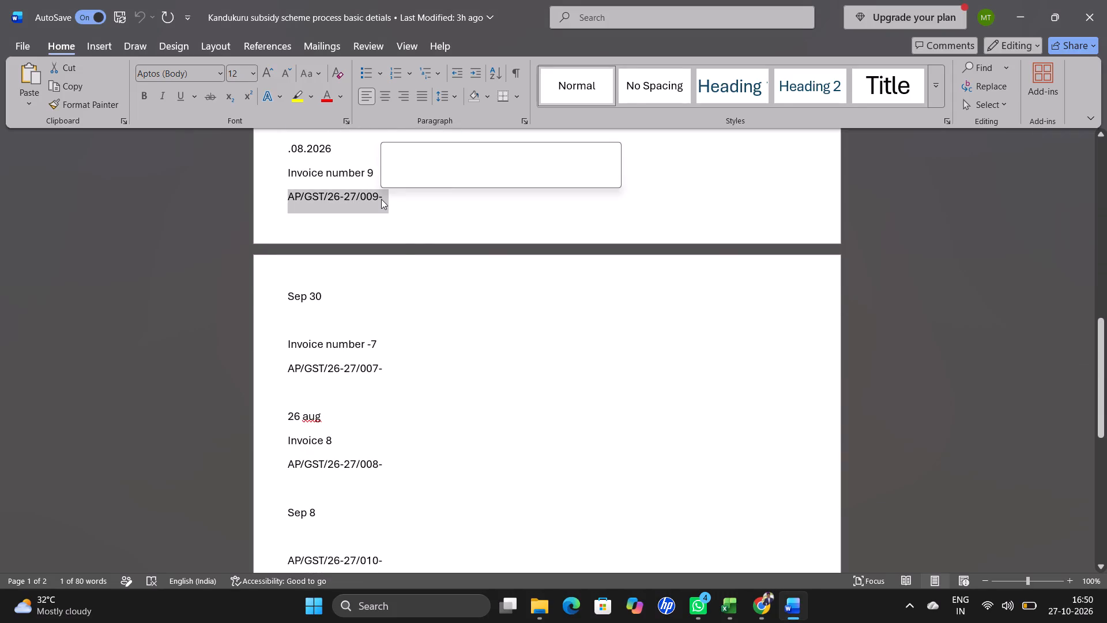
key("ctrl+c")
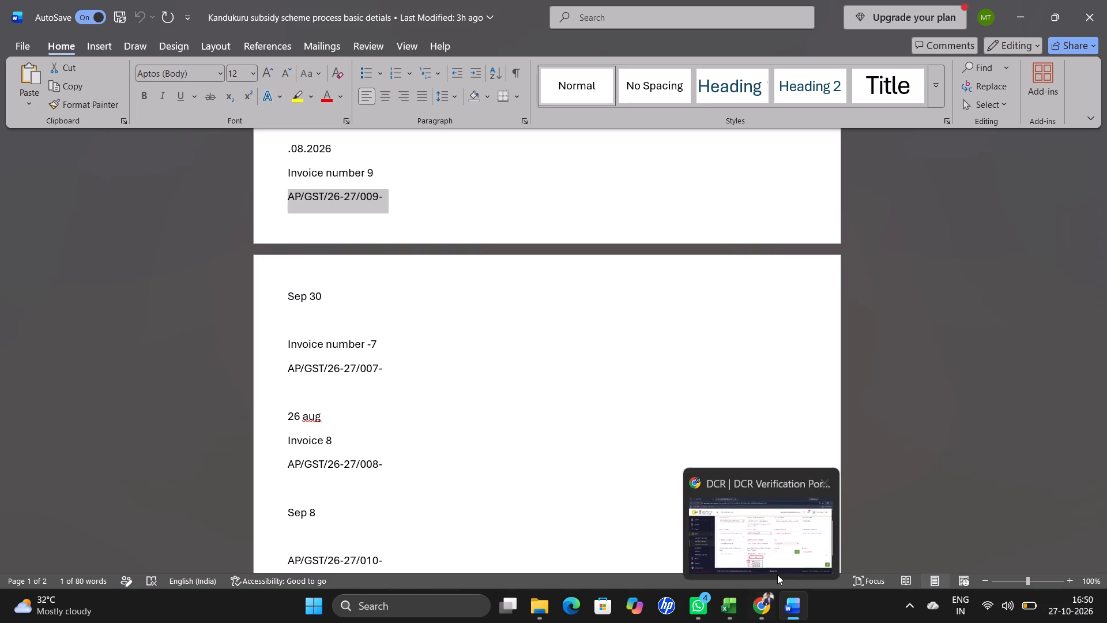
left_click(784, 530)
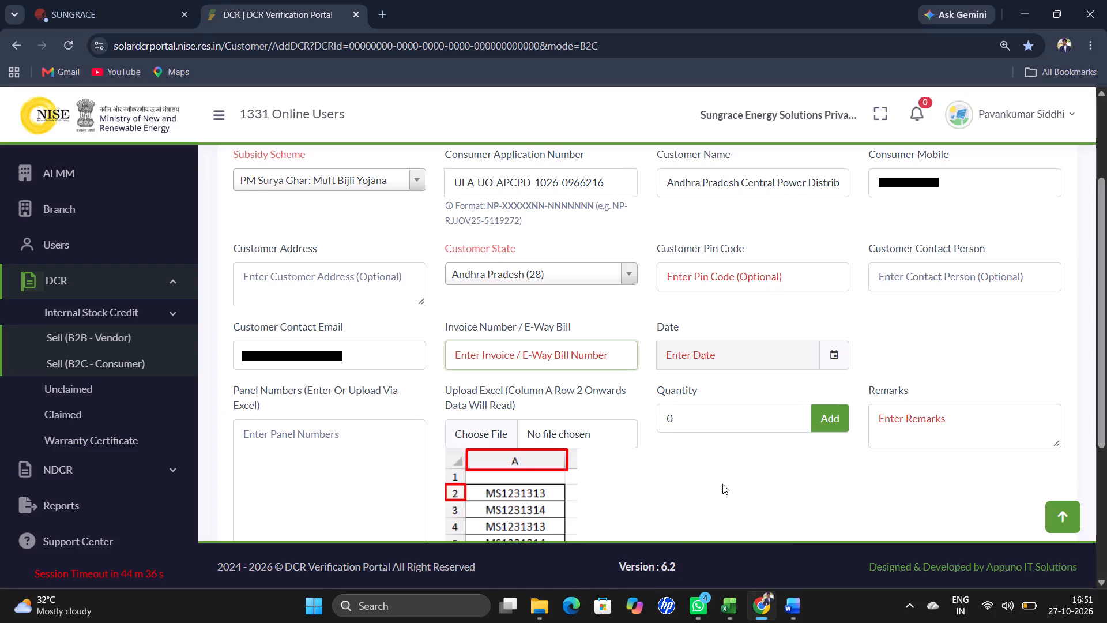
key("ctrl+v")
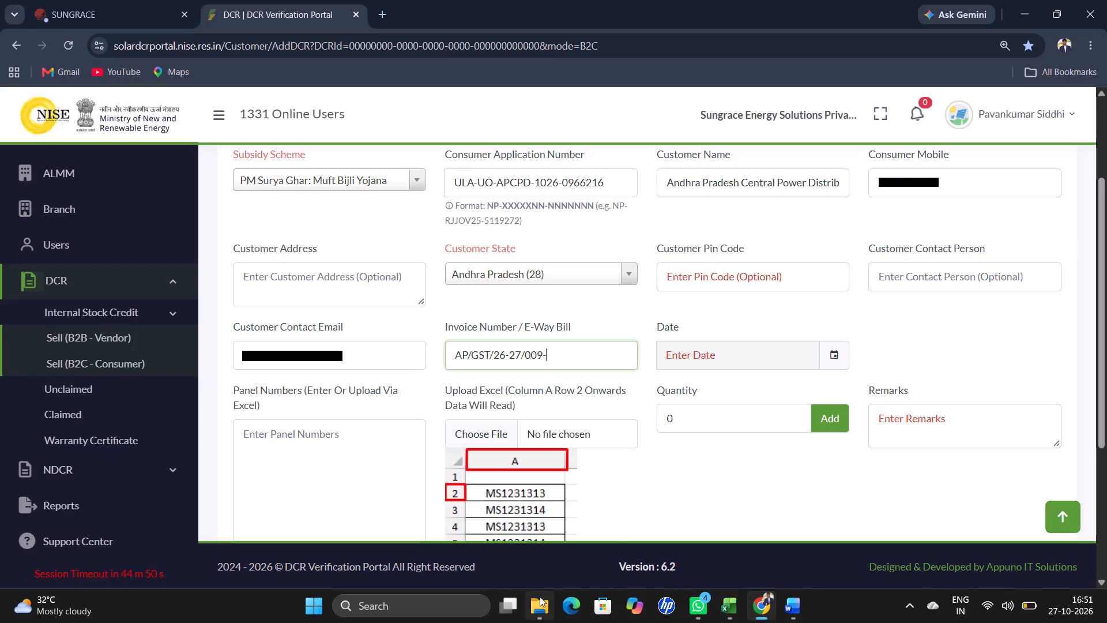
Check the latest numbered folder inside DCR009 in File Explorer and complete the form's invoice number with the suffix 220.
left_click(554, 549)
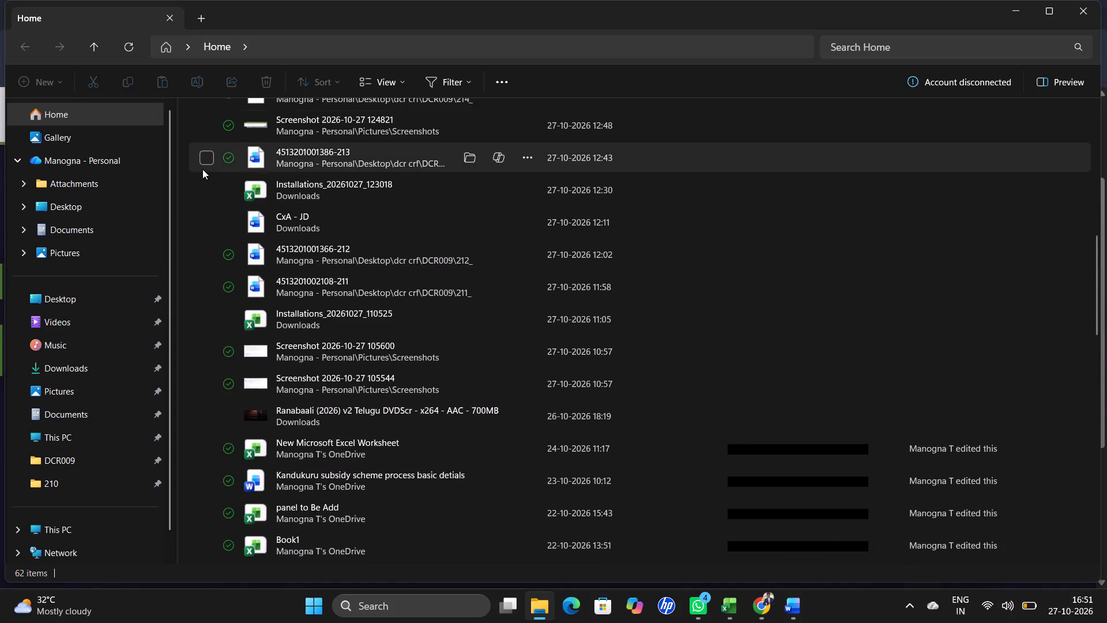
scroll(202, 170, "up", 14)
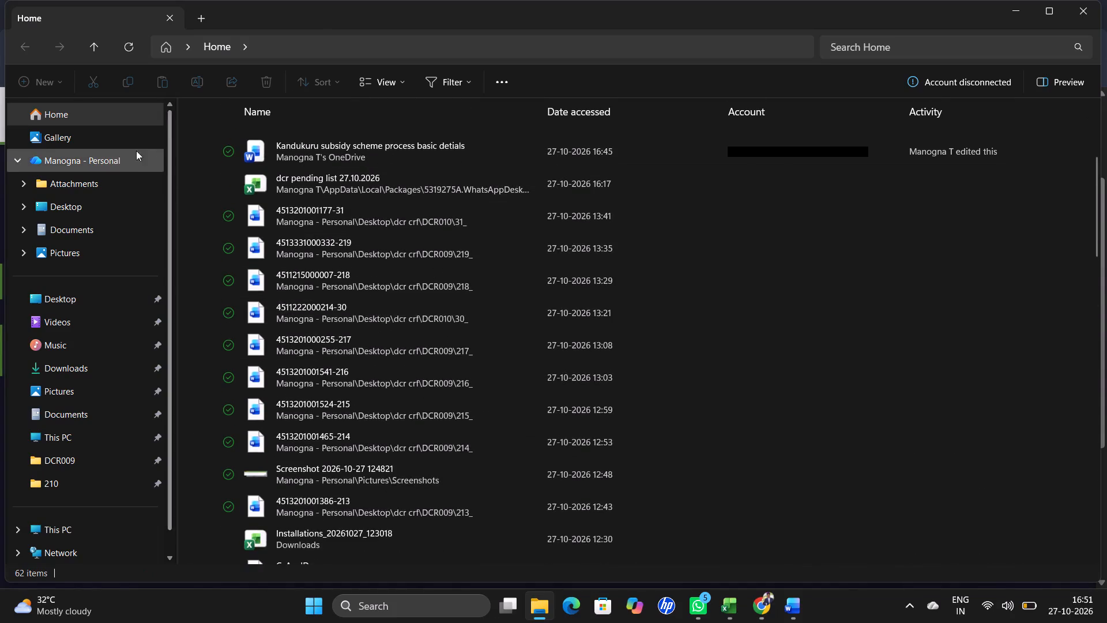
left_click(140, 120)
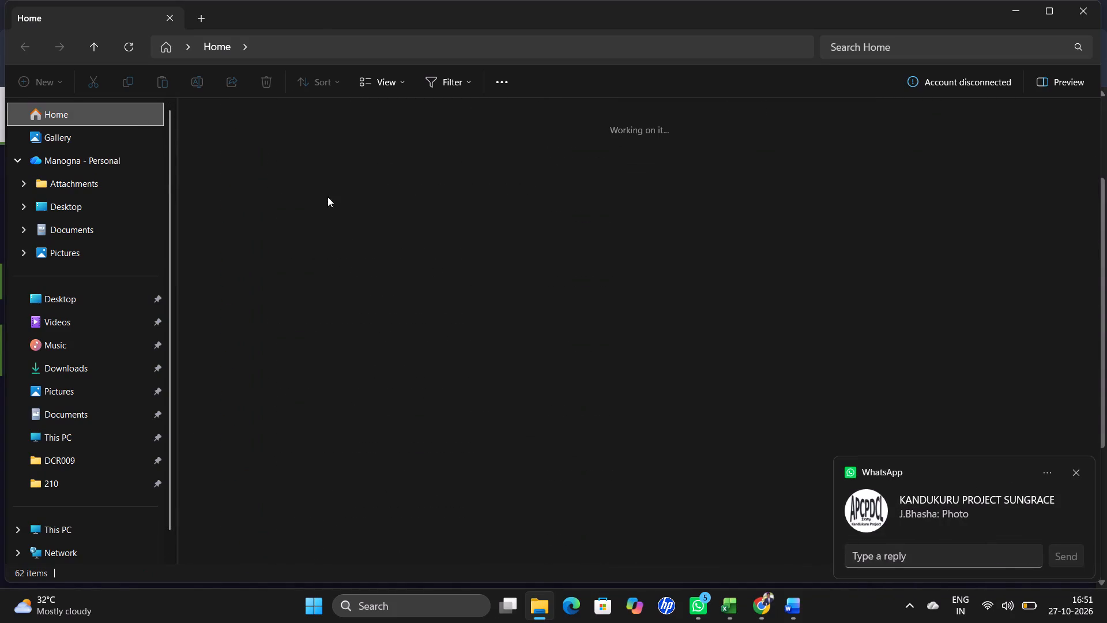
left_click(150, 115)
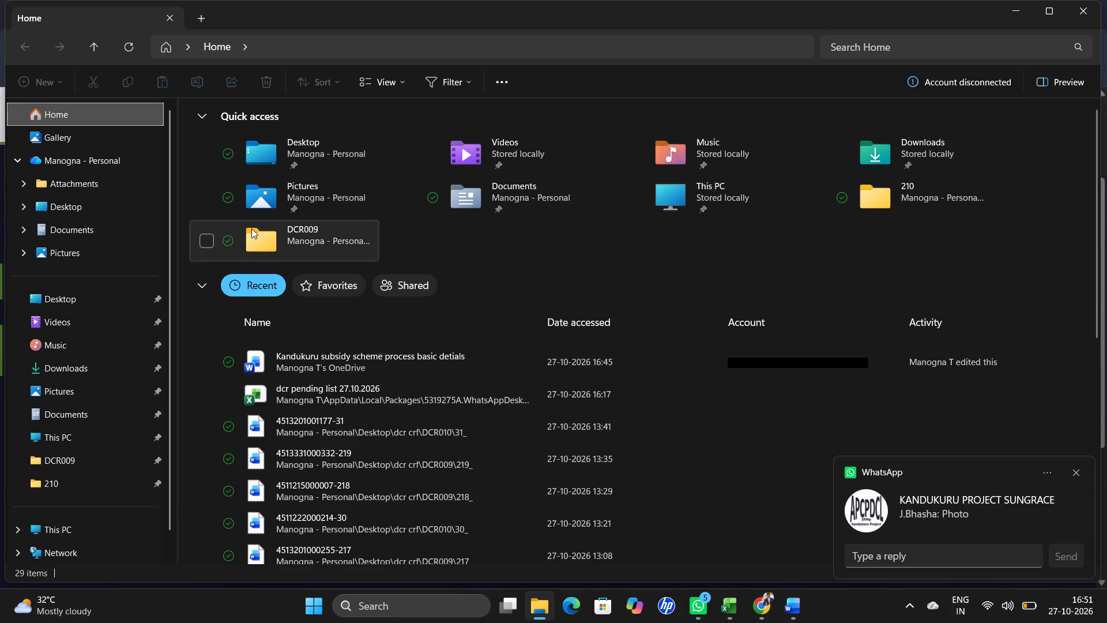
triple_click(251, 228)
scroll(356, 261, "down", 3)
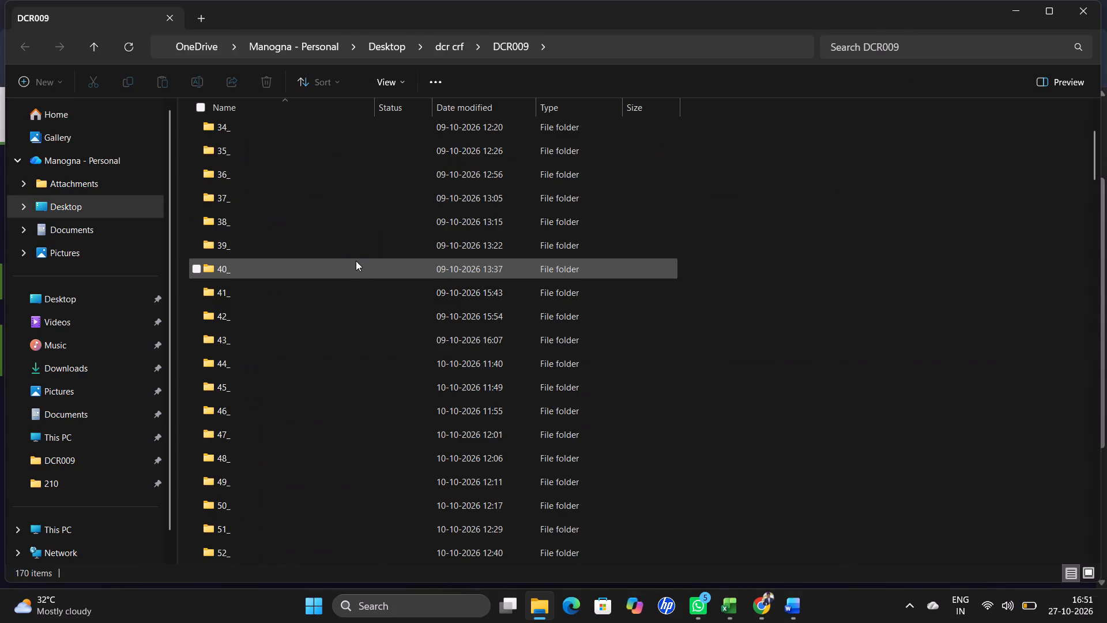
scroll(356, 261, "down", 5)
scroll(363, 250, "down", 20)
scroll(363, 250, "down", 2)
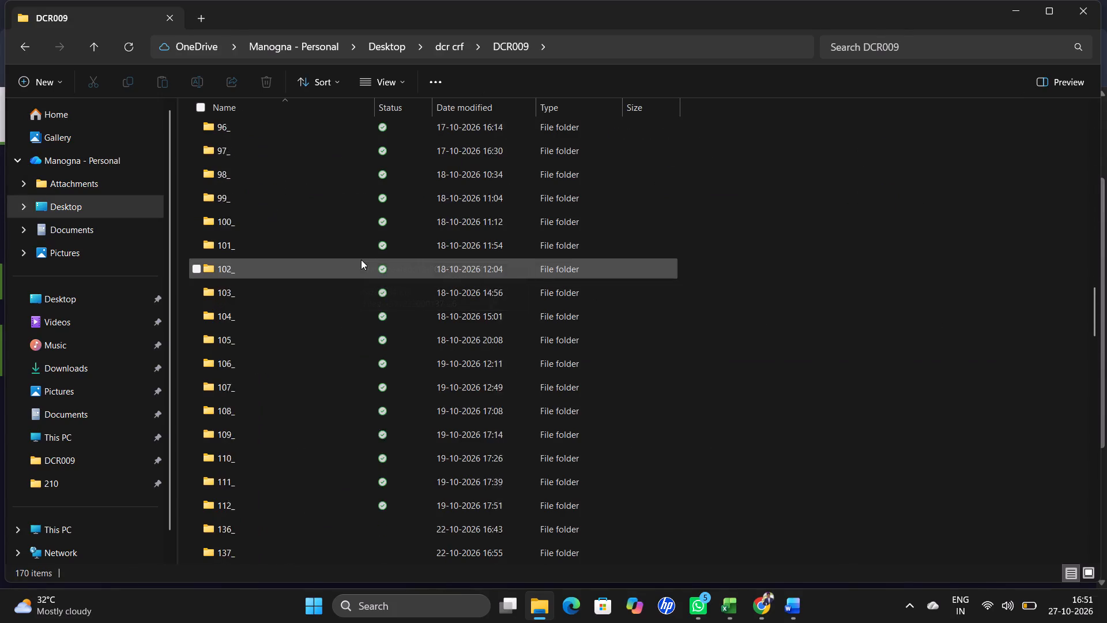
scroll(361, 260, "down", 20)
scroll(361, 260, "down", 15)
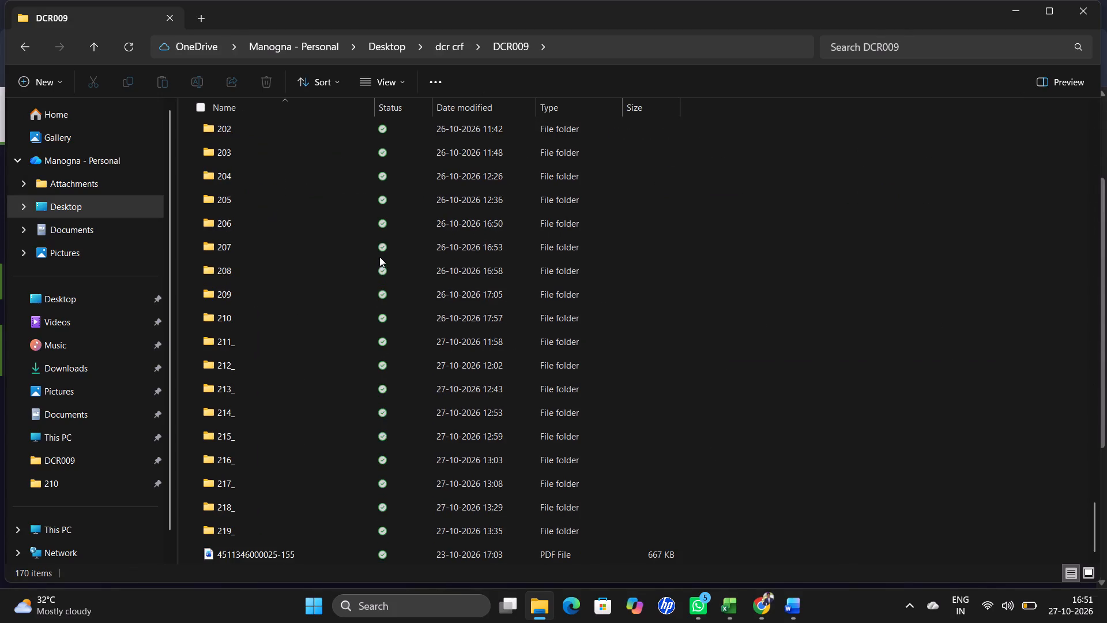
scroll(379, 257, "down", 3)
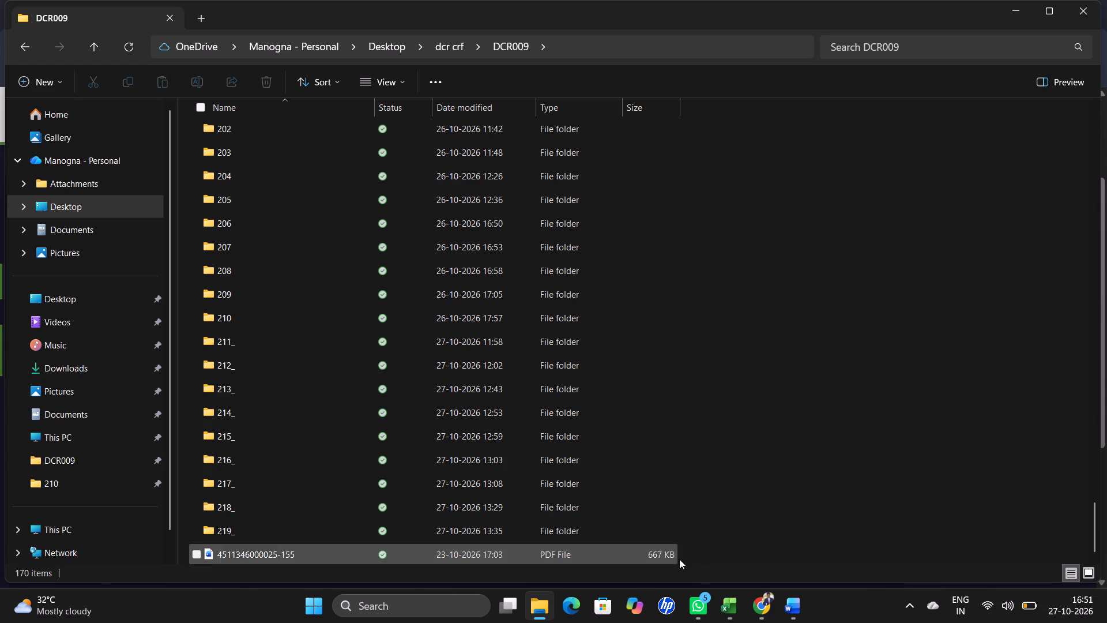
left_click(752, 554)
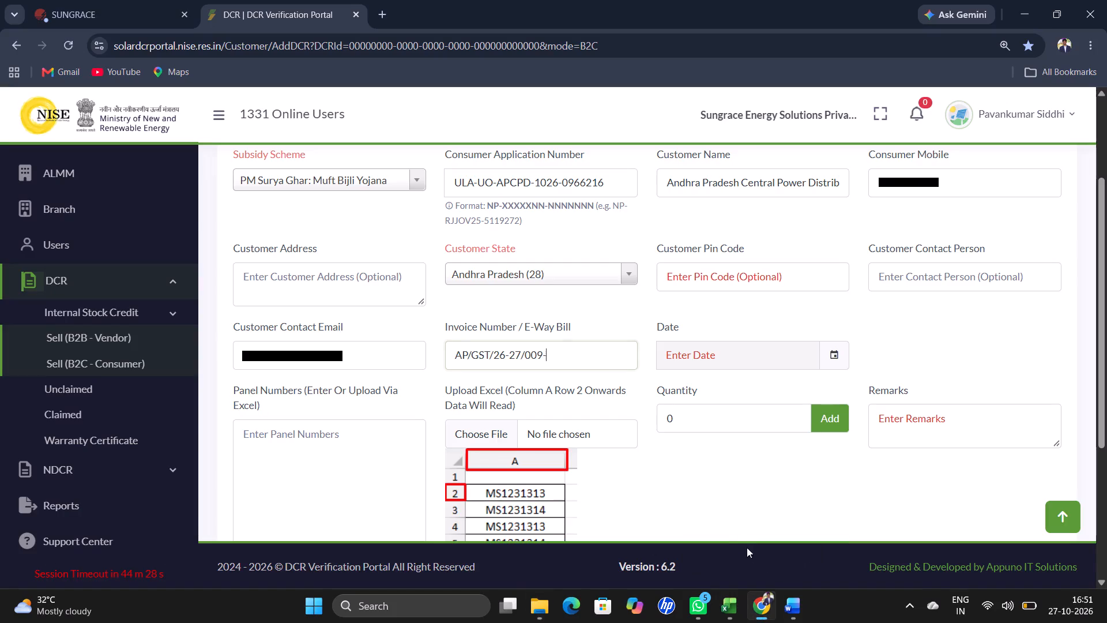
type("220")
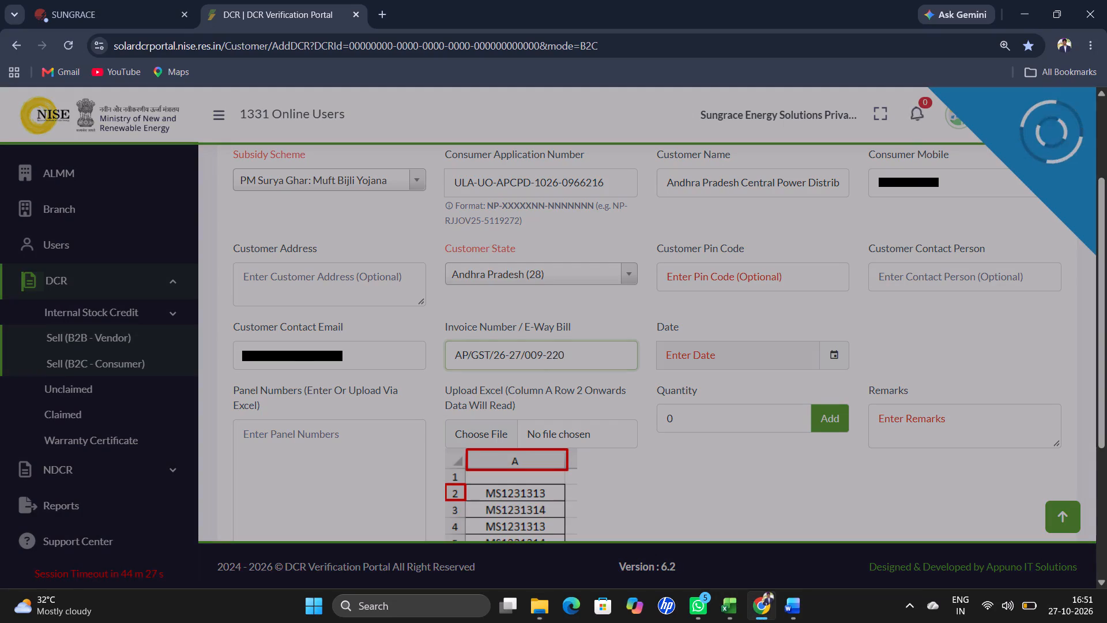
Set the invoice date to 30-Sep-2026.
left_click(760, 365)
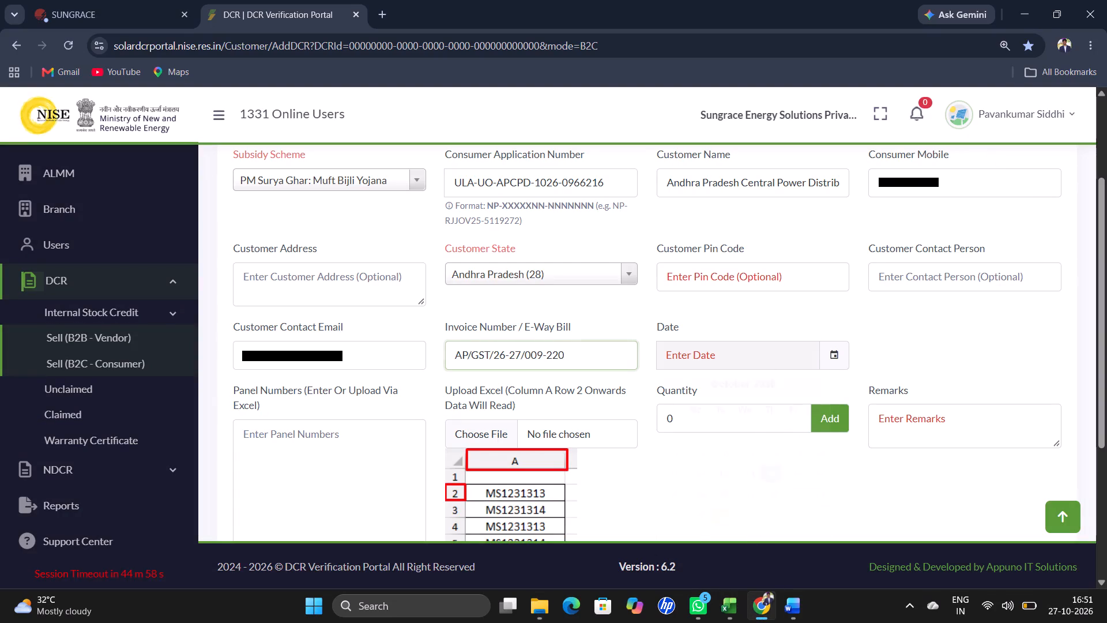
left_click(671, 381)
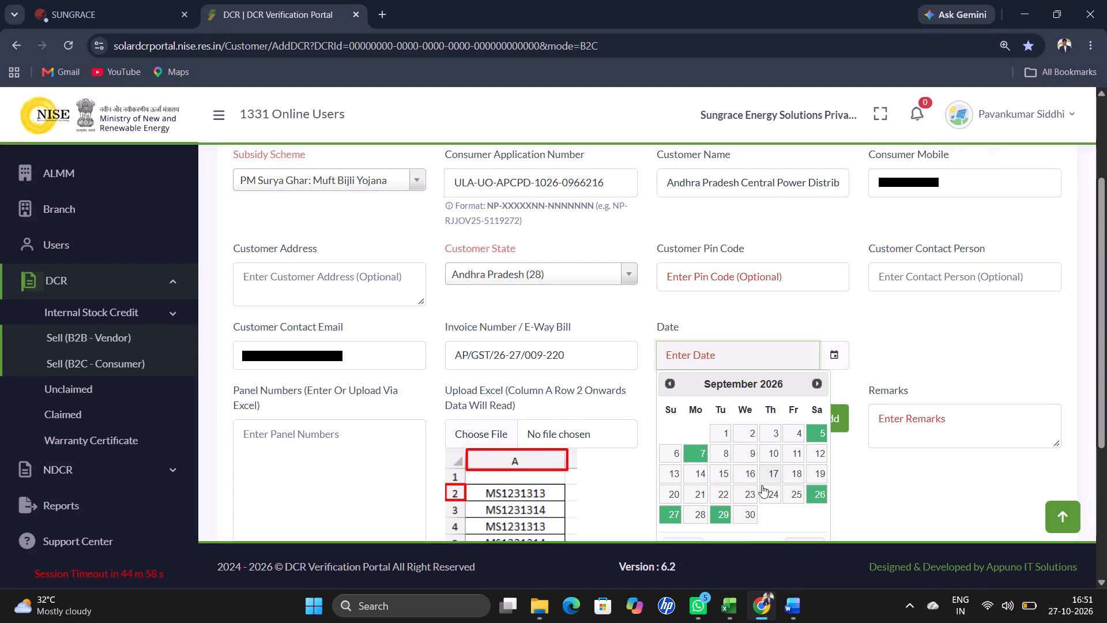
left_click(752, 508)
Copy the panel serial numbers from the SUNGRACE work order's Quick Copy Details into the DCR form's Panel Numbers.
scroll(470, 352, "down", 2)
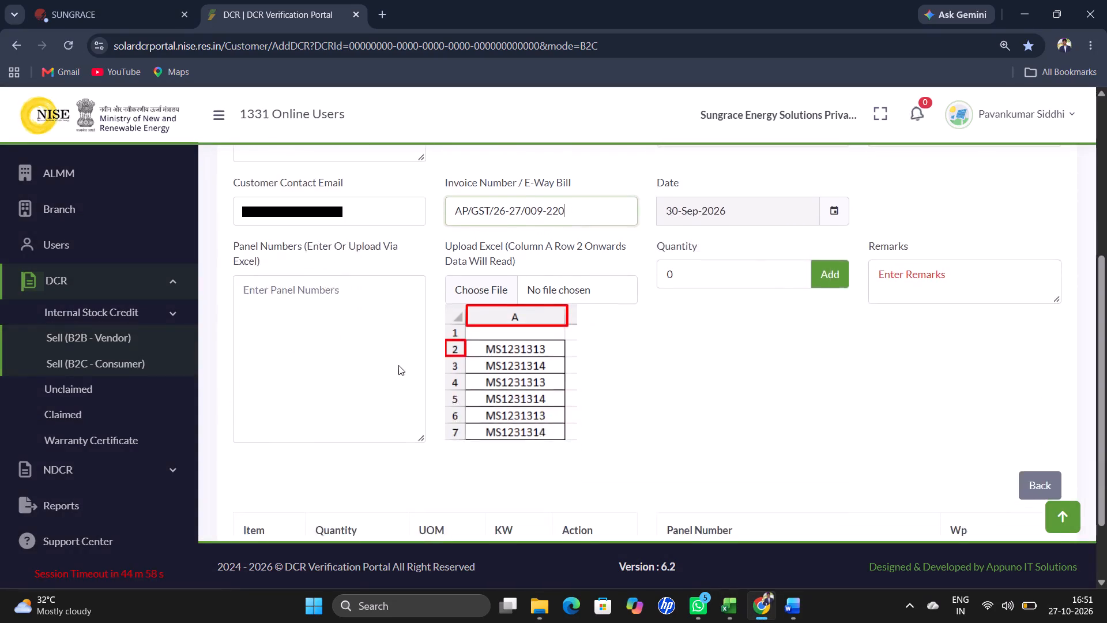
left_click(311, 333)
left_click(126, 0)
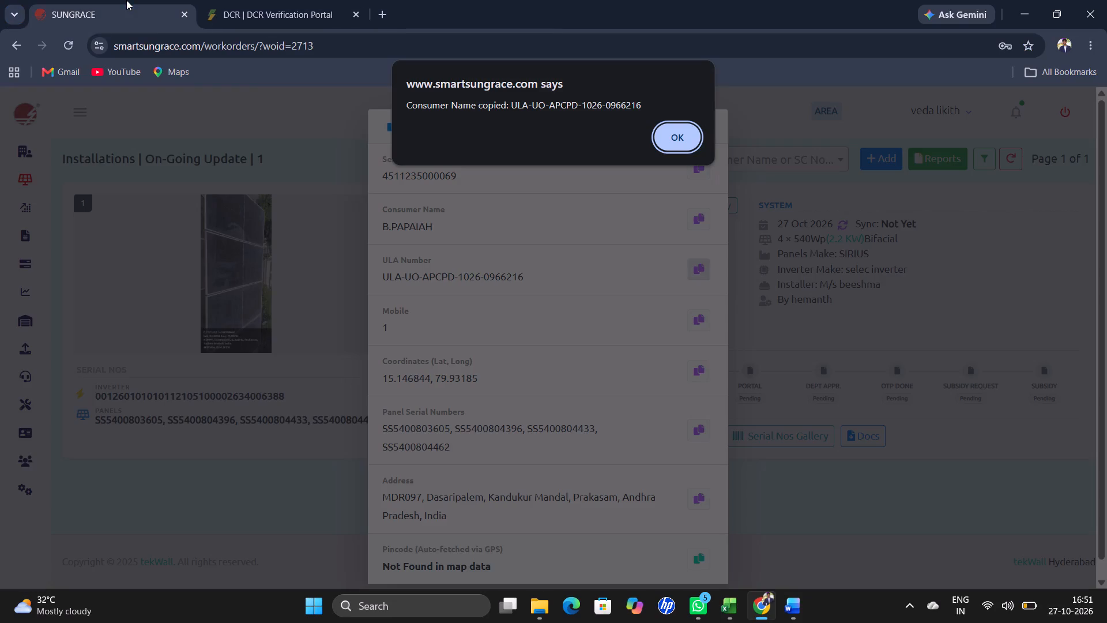
left_click(674, 136)
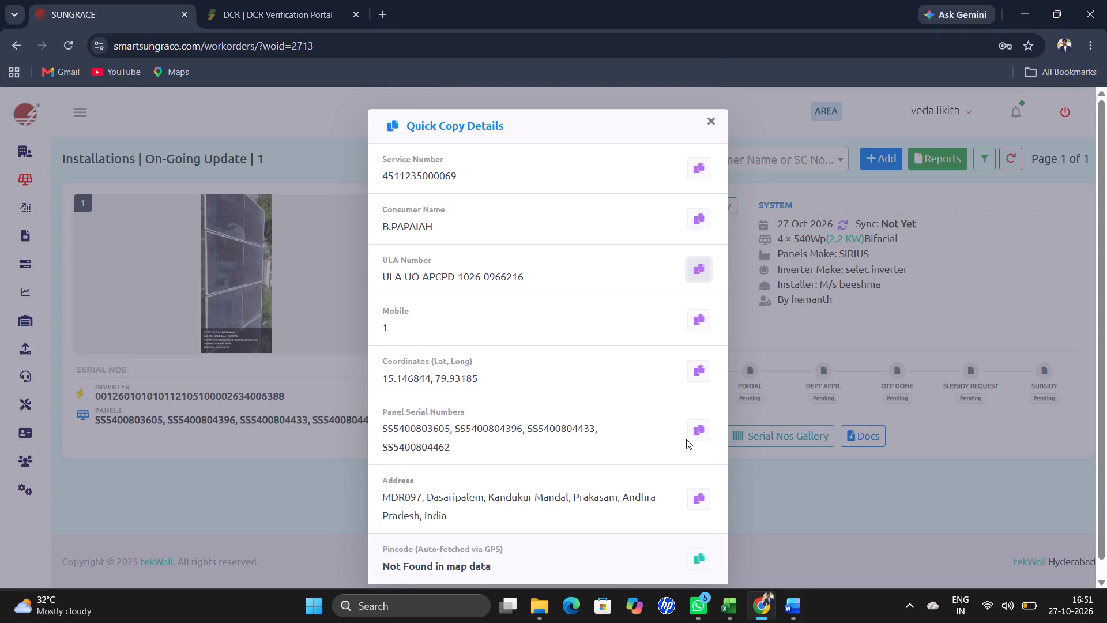
left_click(693, 431)
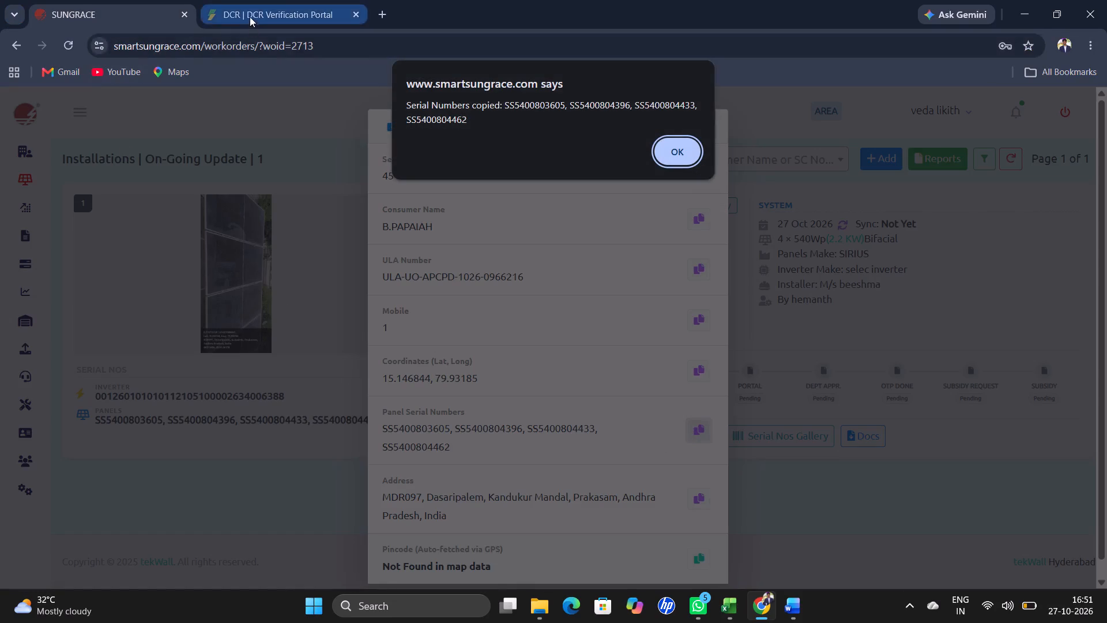
left_click(250, 16)
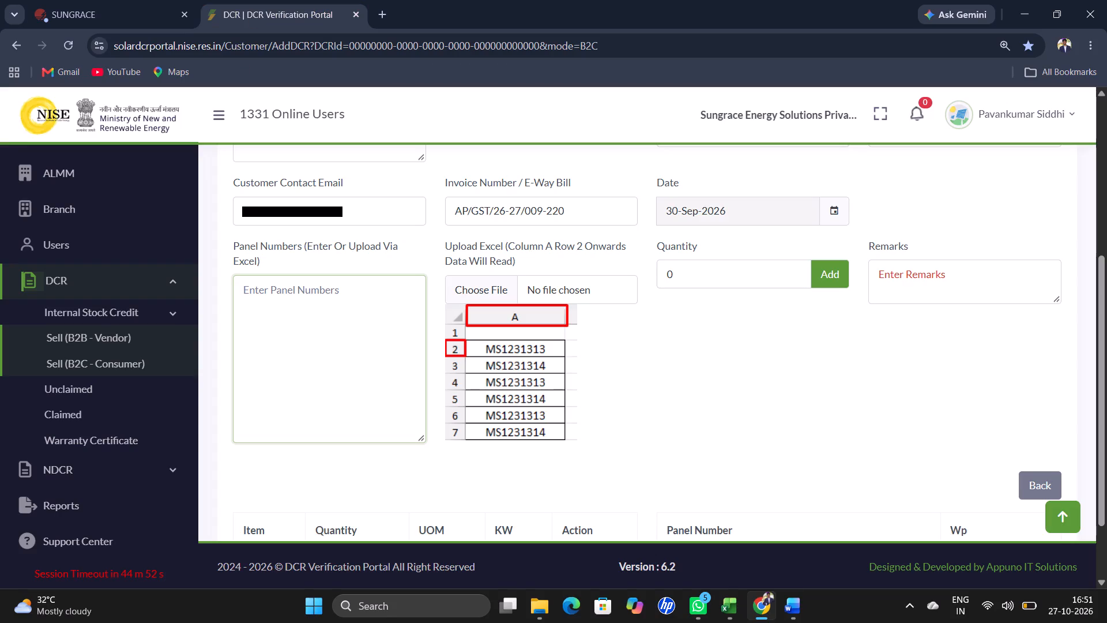
key("ctrl+v")
key("Left")
key("Left")
key("Left")
key("Left")
key("Left")
key("Left")
key("Left")
key("Left")
key("Left")
key("Left")
key("Left")
key("Left")
key("Left")
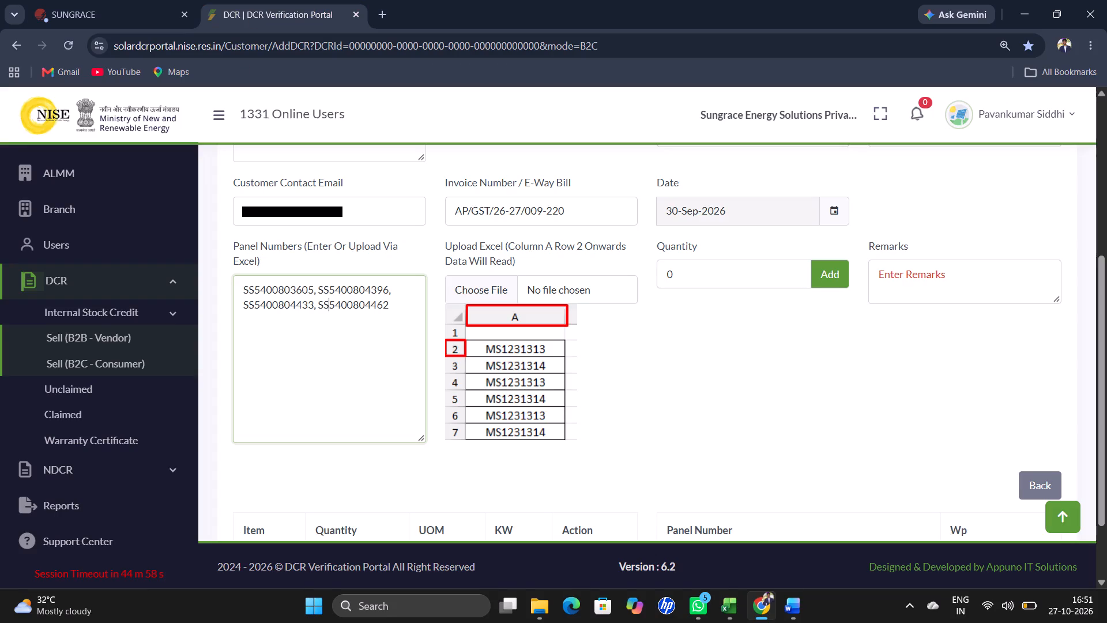
key("Right")
key("BackSpace")
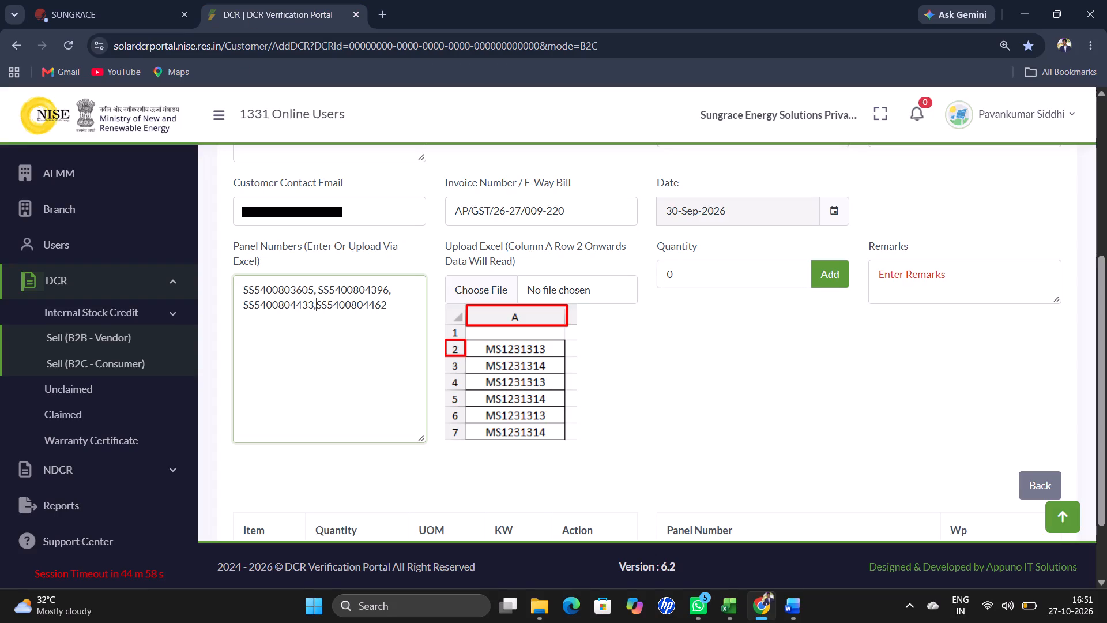
key("BackSpace")
key("Return")
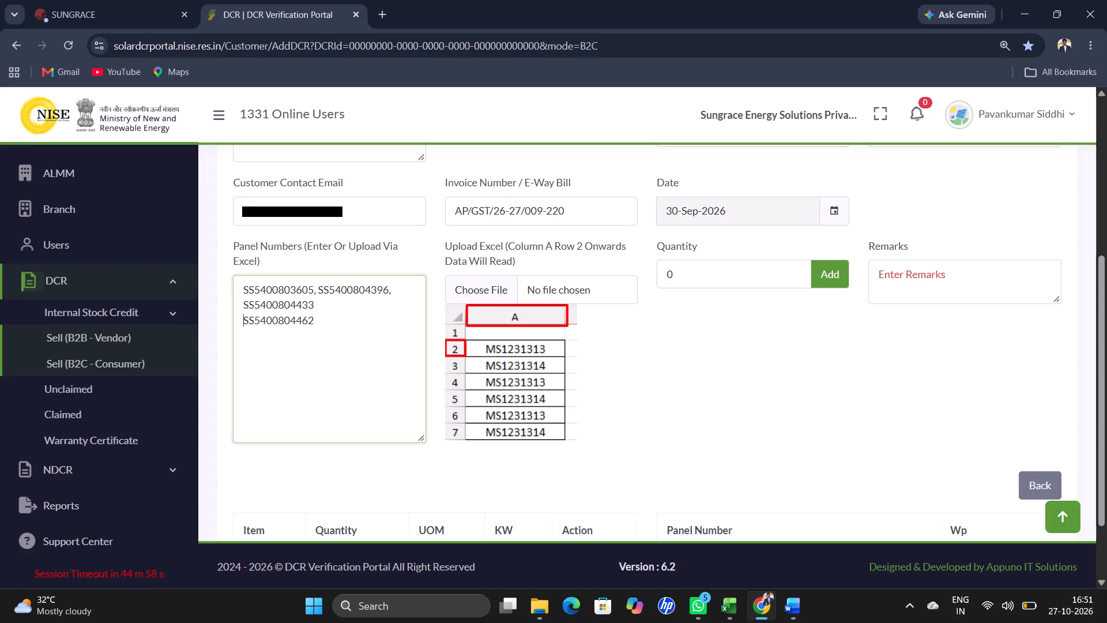
key("Up")
key("Up")
key("Up")
key("Up")
key("Up")
key("Up")
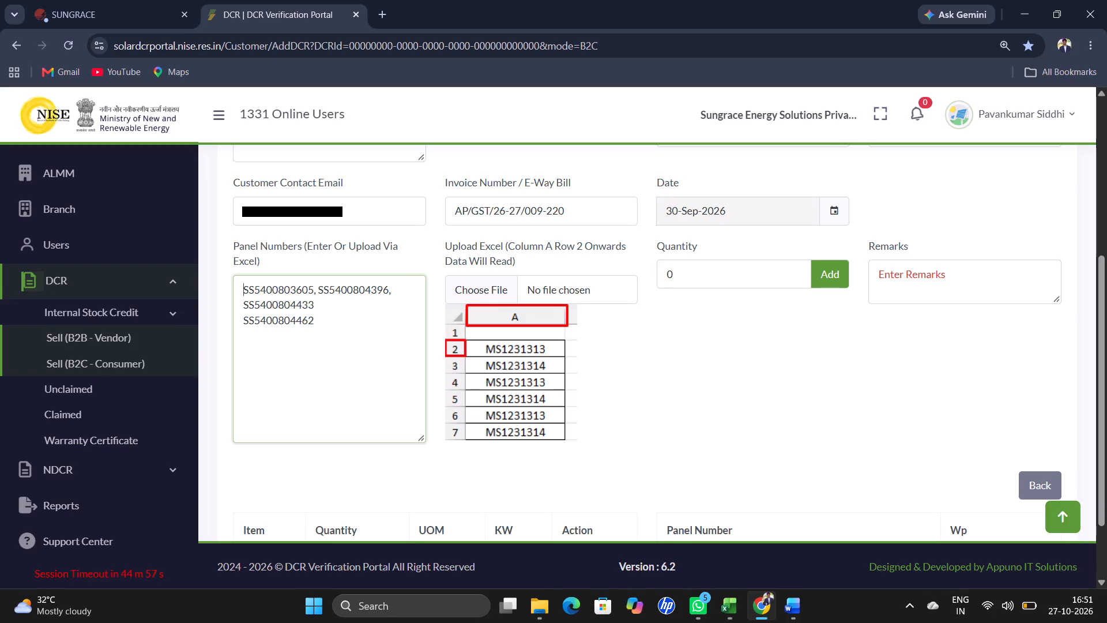
key("Right")
key("Right")
key("Right")
key("Right")
key("Right")
key("Right")
key("Right")
key("Right")
key("Right")
key("Right")
key("Right")
key("Right")
key("Right")
key("Right")
key("BackSpace")
key("BackSpace")
key("Return")
key("Right")
key("Right")
key("Right")
key("Right")
key("Right")
key("Right")
key("Right")
key("Right")
key("Right")
key("Right")
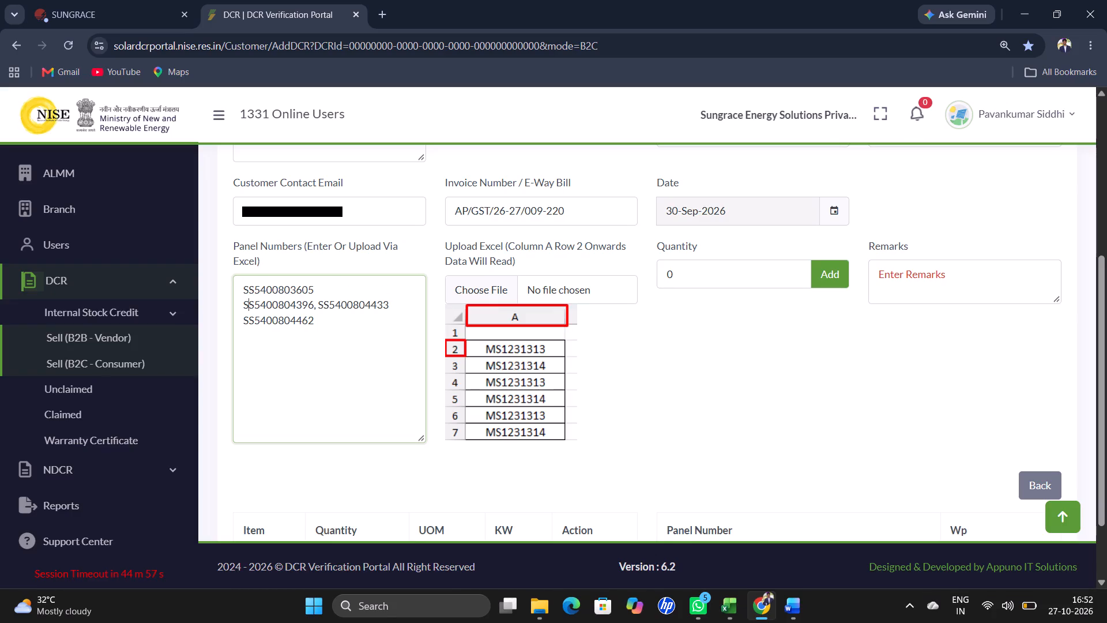
key("Right")
key("Right")
key("Right")
key("Right")
key("BackSpace")
key("BackSpace")
key("Return")
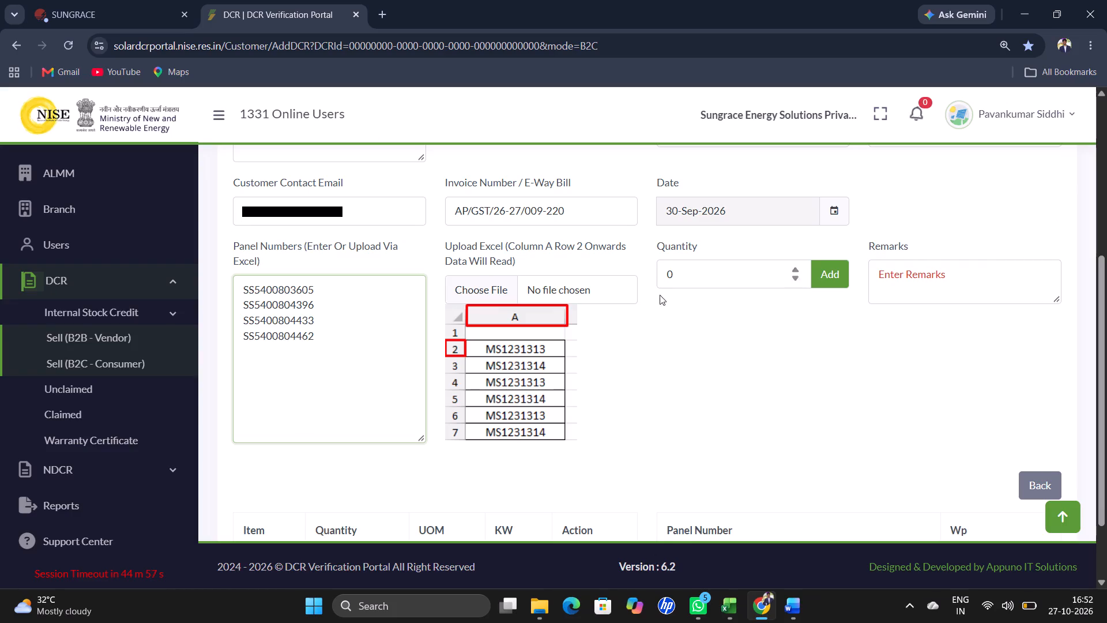
Set the quantity to 4 and submit the panel numbers for adding to the DCR entry.
left_click(702, 279)
scroll(687, 310, "up", 5)
scroll(688, 309, "down", 4)
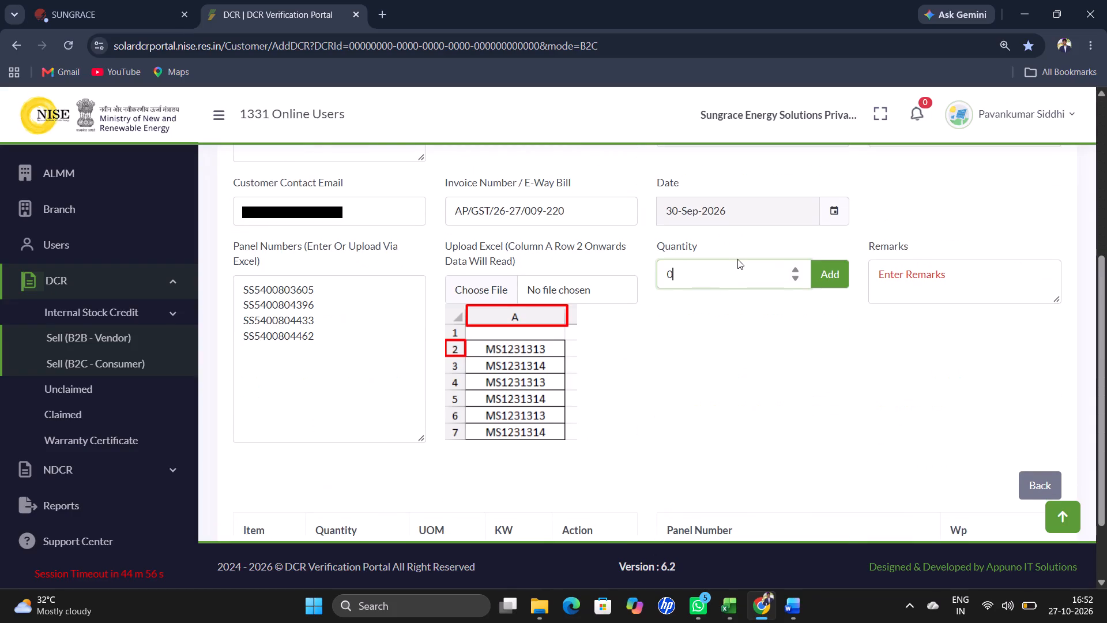
scroll(714, 282, "up", 4)
left_click(829, 283)
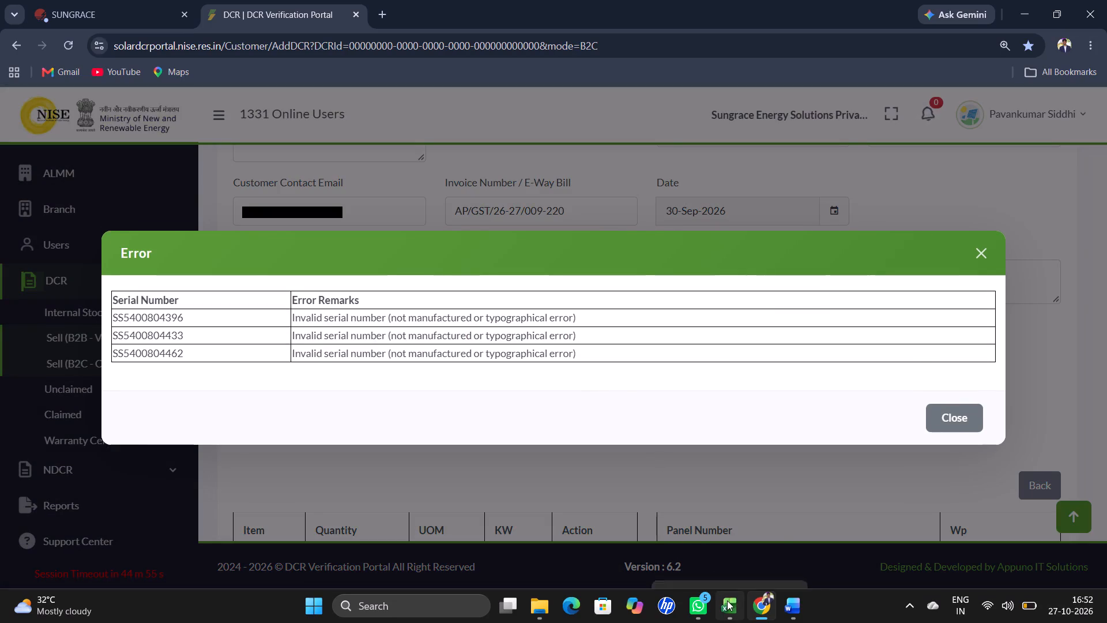
Switch to the DCR pending list in Excel and fill the current service number's cell, A2, with red.
double_click(733, 553)
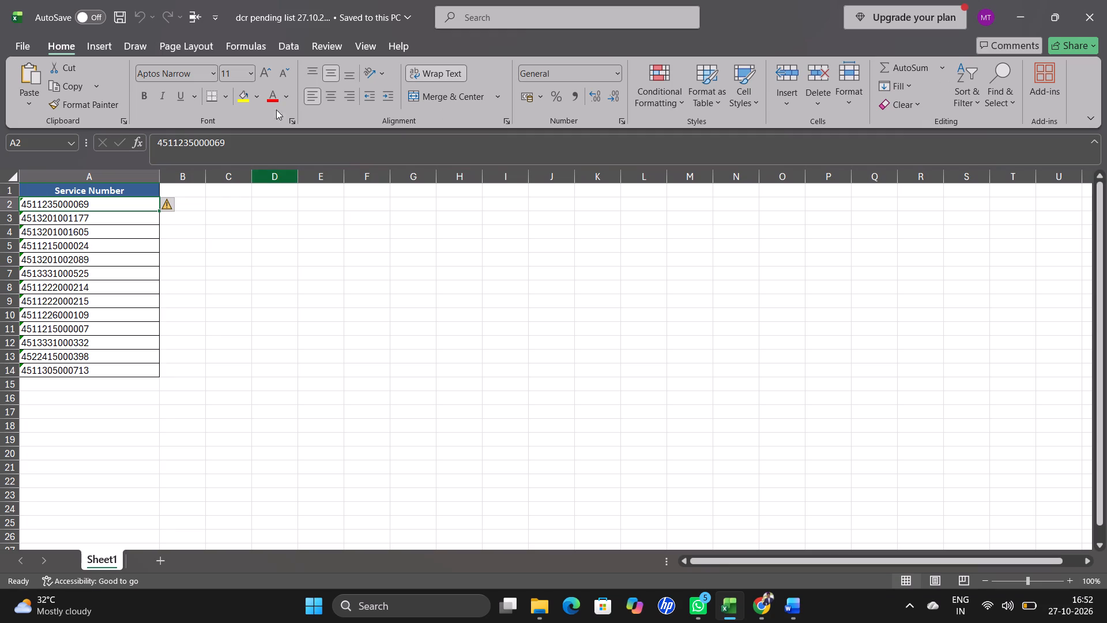
left_click(256, 90)
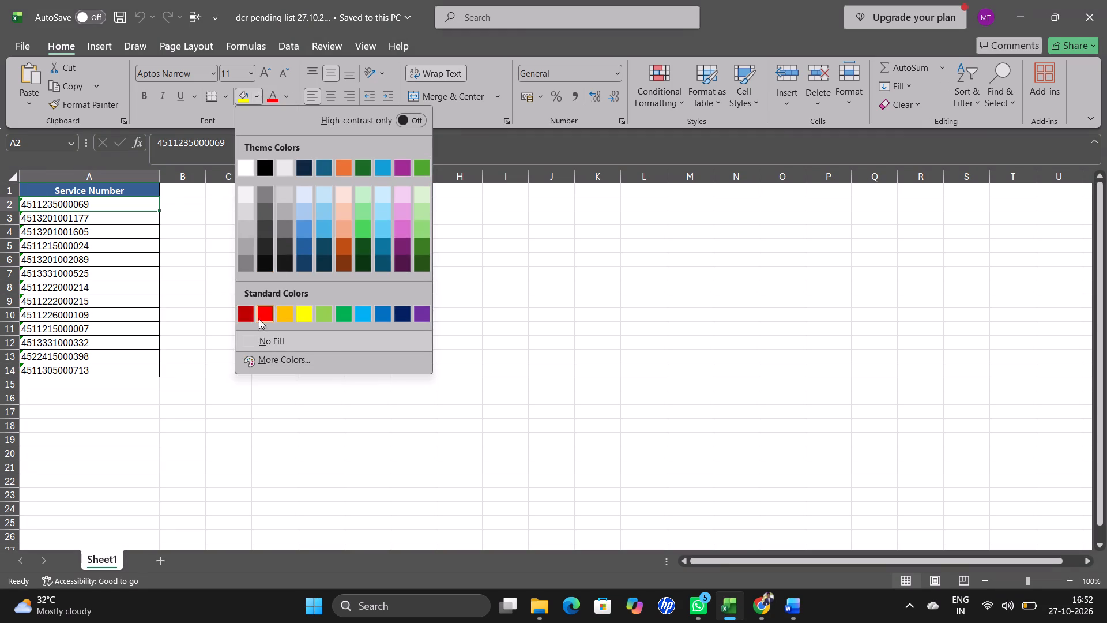
left_click(265, 313)
Copy the next service number from cell A3, dismiss the portal's error dialog and SUNGRACE's Quick Copy Details, and open the SUNGRACE work order search.
key("Down")
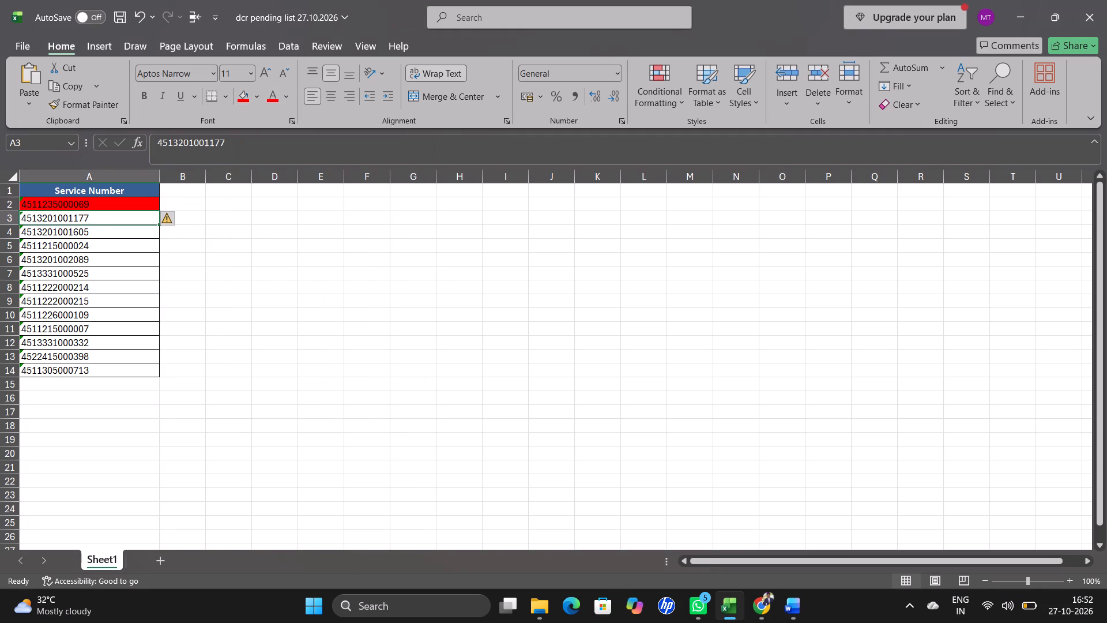
key("ctrl+c")
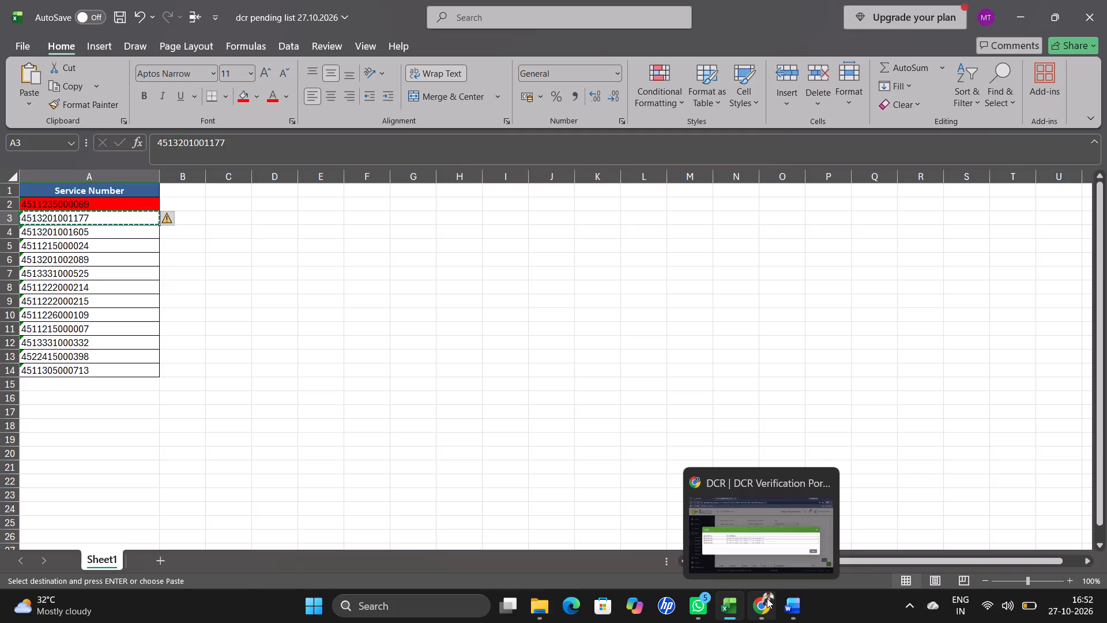
left_click(763, 560)
left_click(978, 247)
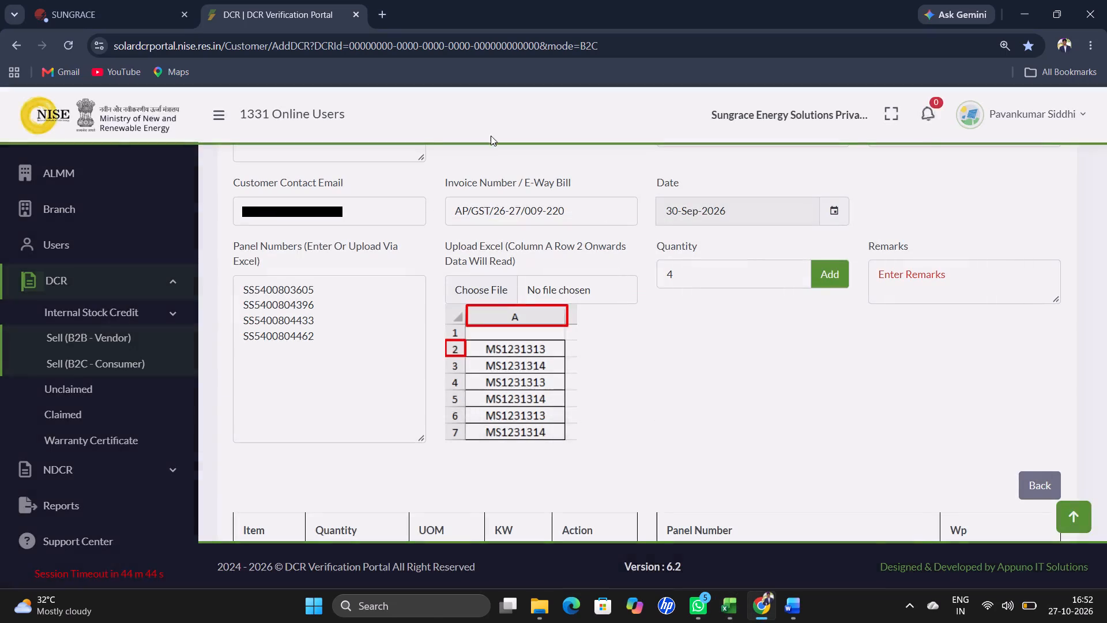
left_click(110, 5)
double_click(665, 152)
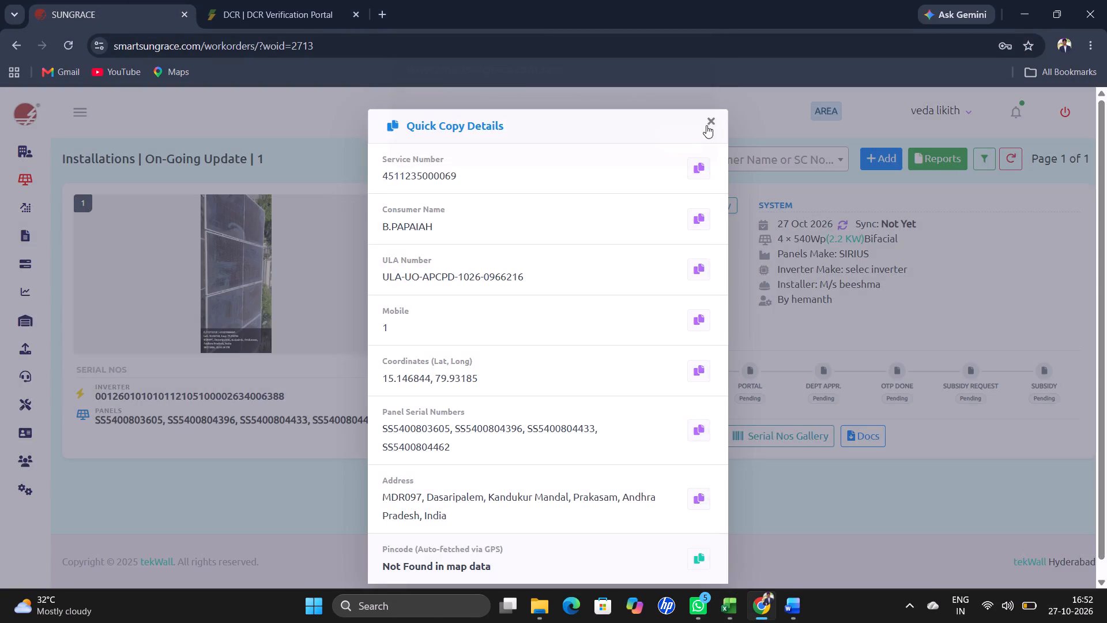
left_click(708, 119)
left_click(707, 152)
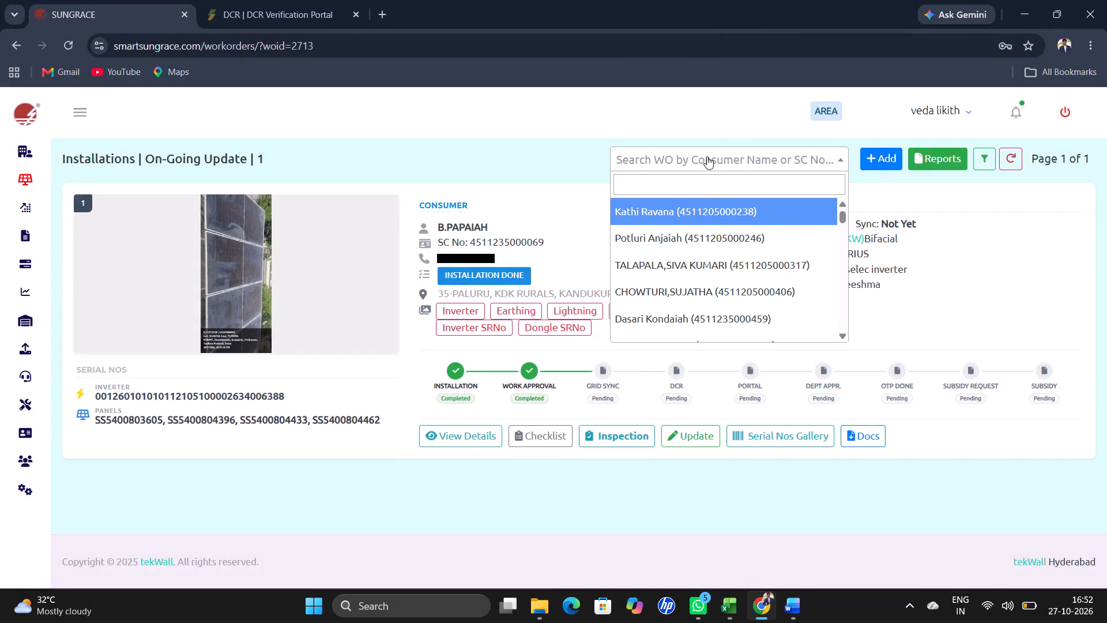
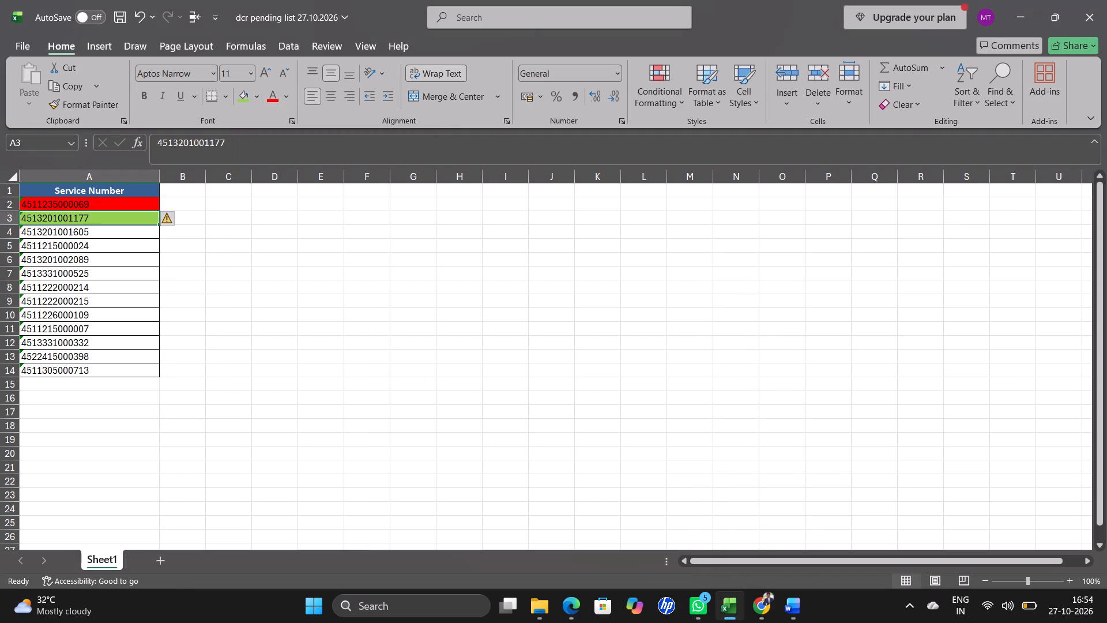
Copy the next service number from cell A4 and open its matching work order in SUNGRACE.
key("Down")
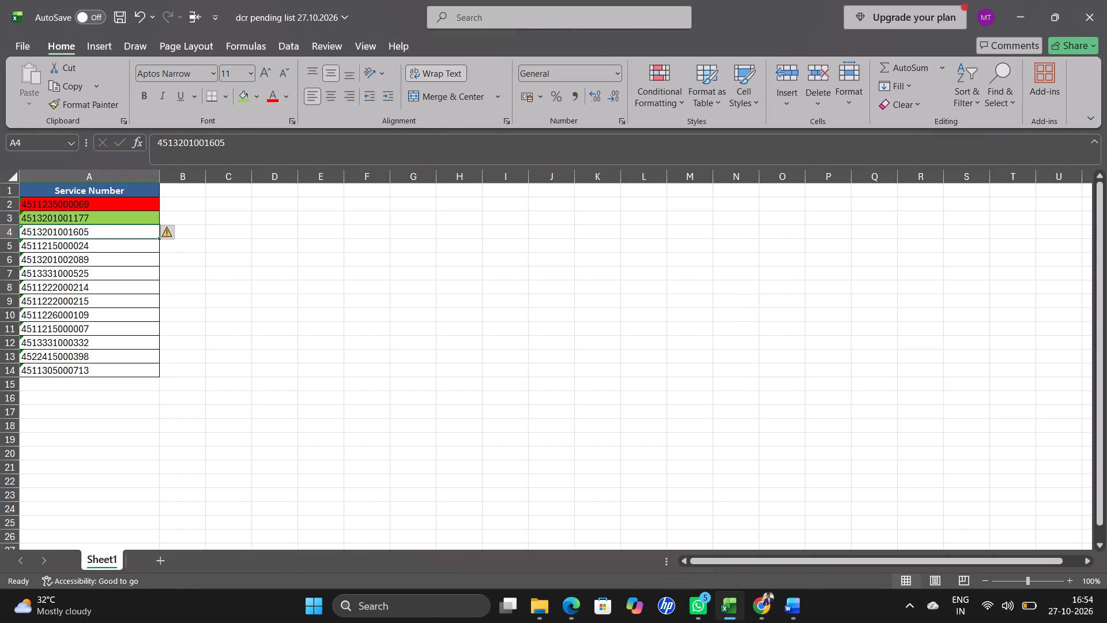
key("ctrl+c")
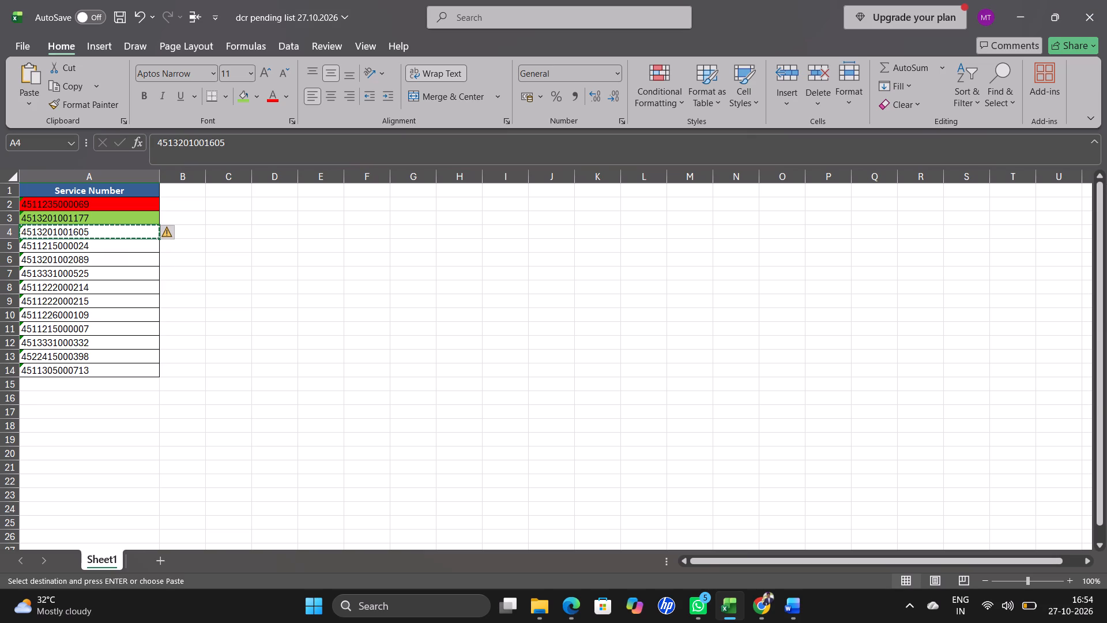
left_click(756, 600)
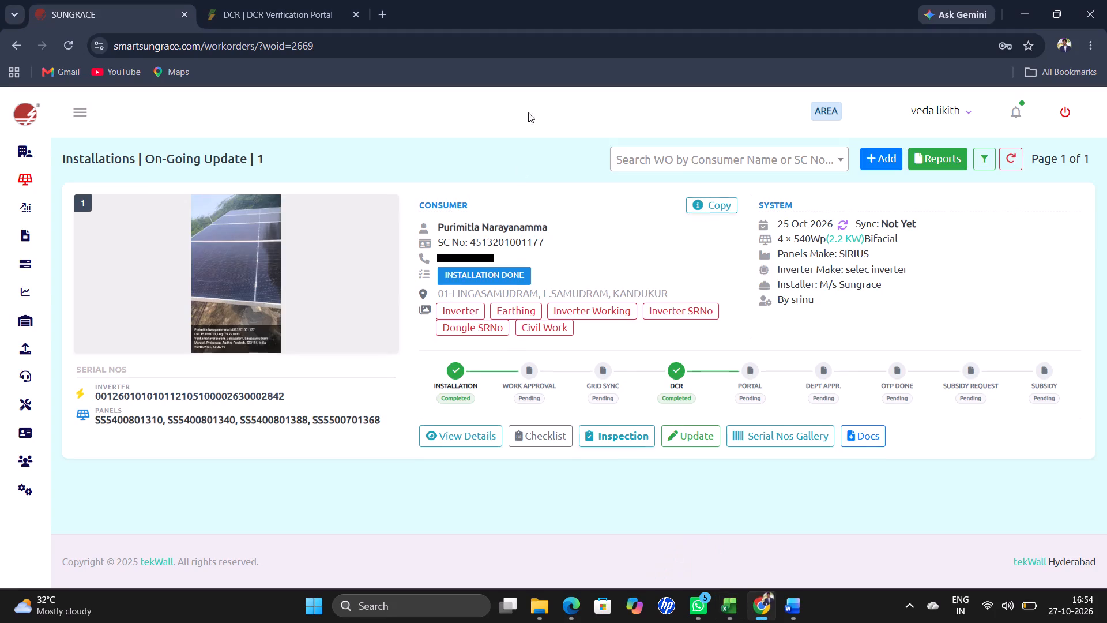
left_click(623, 155)
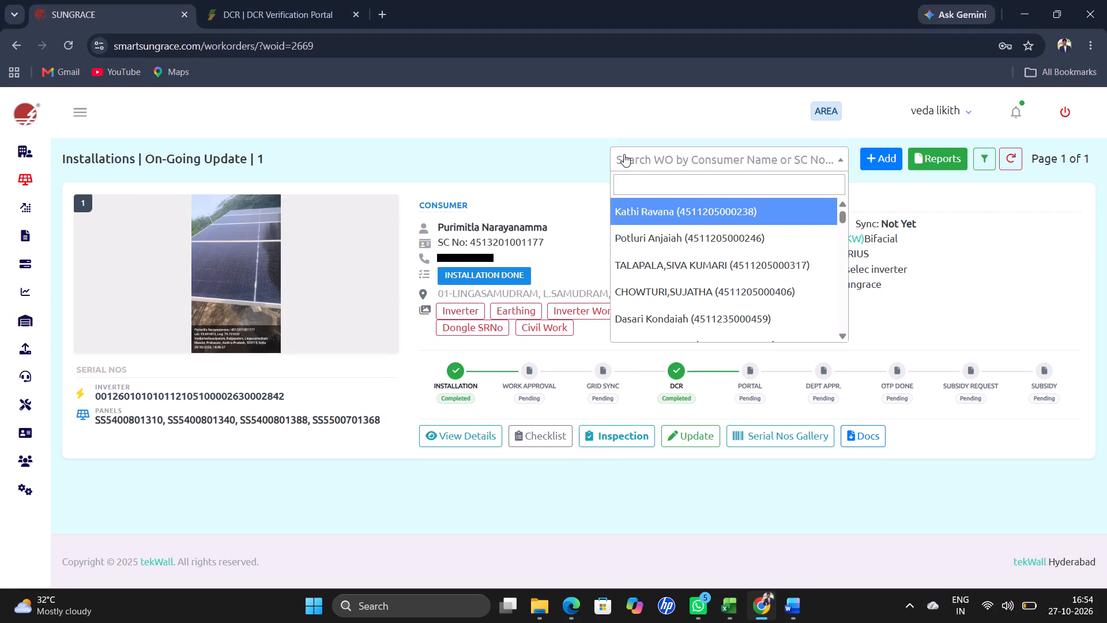
key("ctrl+v")
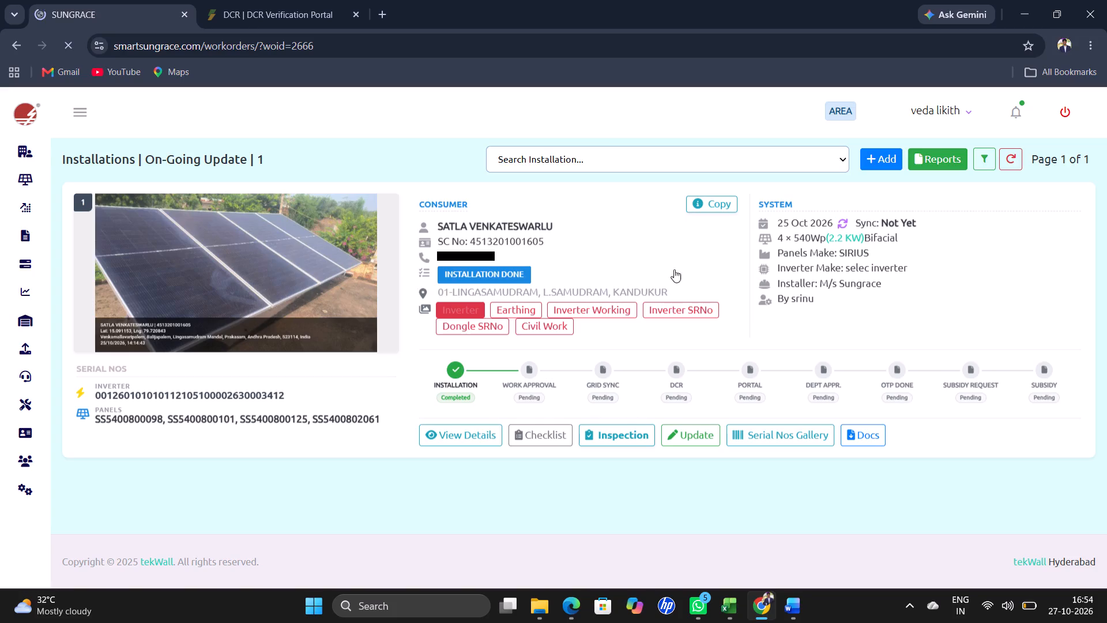
Copy the ULA number from SUNGRACE's Quick Copy Details and replace the Consumer Application Number in the DCR portal with it.
left_click(705, 199, "ctrl")
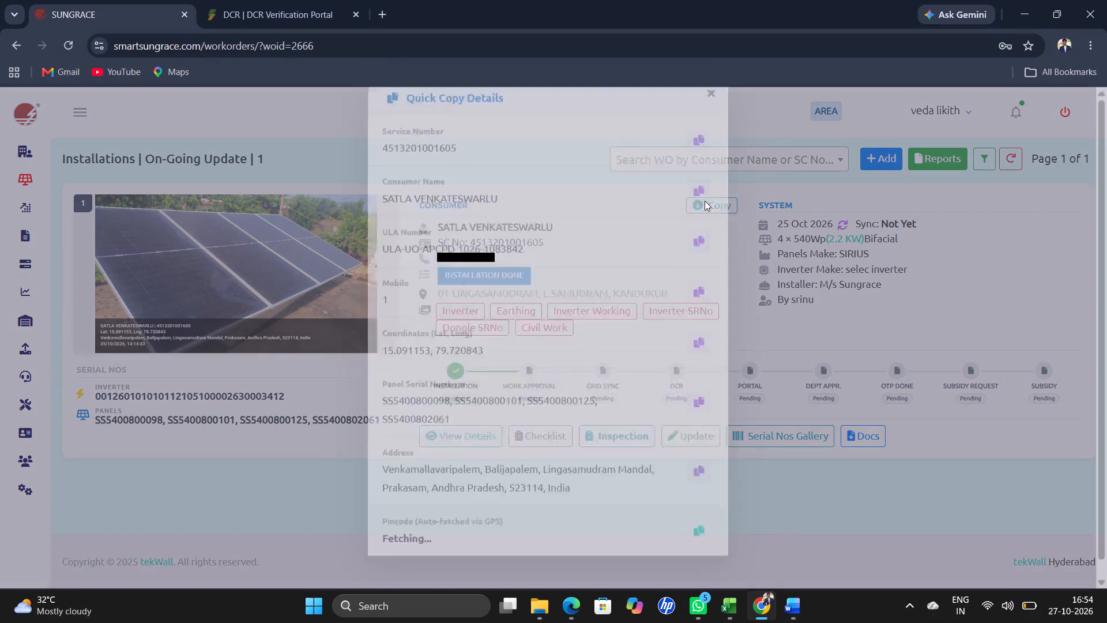
left_click(696, 265, "ctrl")
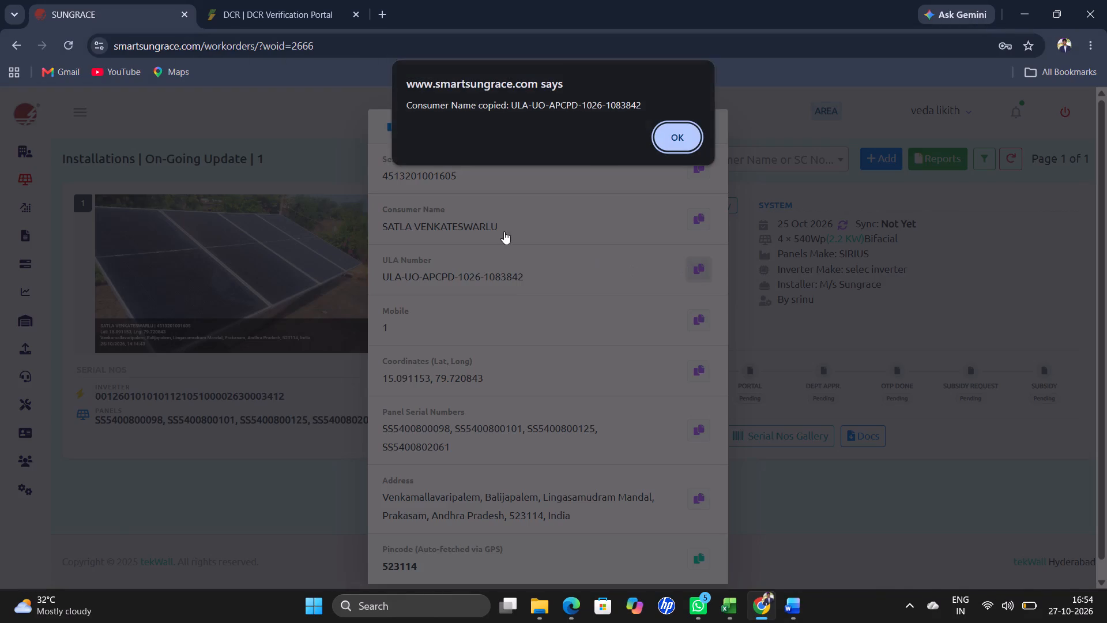
double_click(345, 3, "ctrl")
scroll(639, 291, "up", 4, "ctrl")
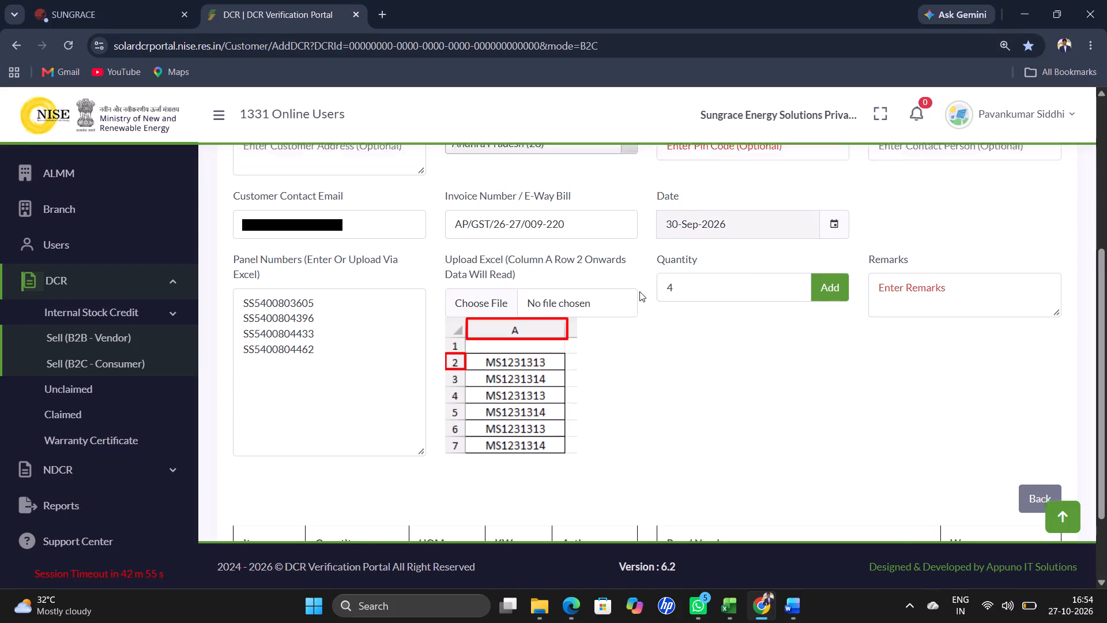
scroll(639, 291, "up", 1, "ctrl")
left_click(631, 332, "ctrl")
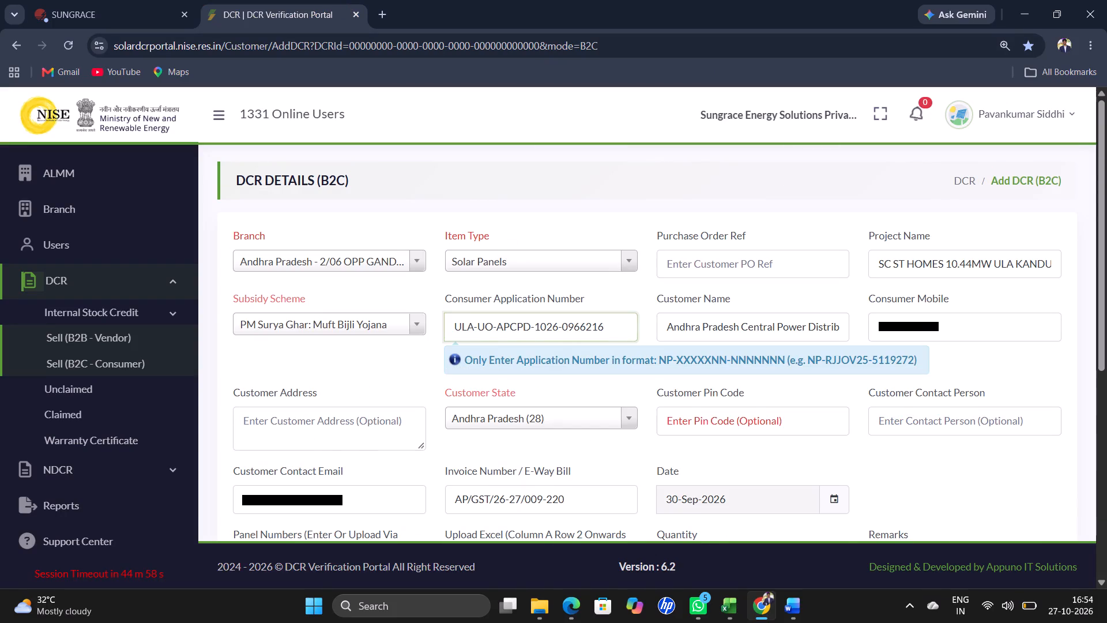
key("ctrl+BackSpace")
key("ctrl+BackSpace")
key("ctrl+BackSpace")
key("ctrl+BackSpace")
key("ctrl+BackSpace")
key("ctrl+BackSpace")
key("ctrl+BackSpace")
key("ctrl+BackSpace")
key("ctrl+BackSpace")
key("ctrl+BackSpace")
key("ctrl+BackSpace")
key("ctrl+BackSpace")
key("ctrl+BackSpace")
key("ctrl+BackSpace")
key("ctrl+BackSpace")
key("ctrl+BackSpace")
key("ctrl+BackSpace")
key("ctrl+BackSpace")
key("ctrl+BackSpace")
key("ctrl+BackSpace")
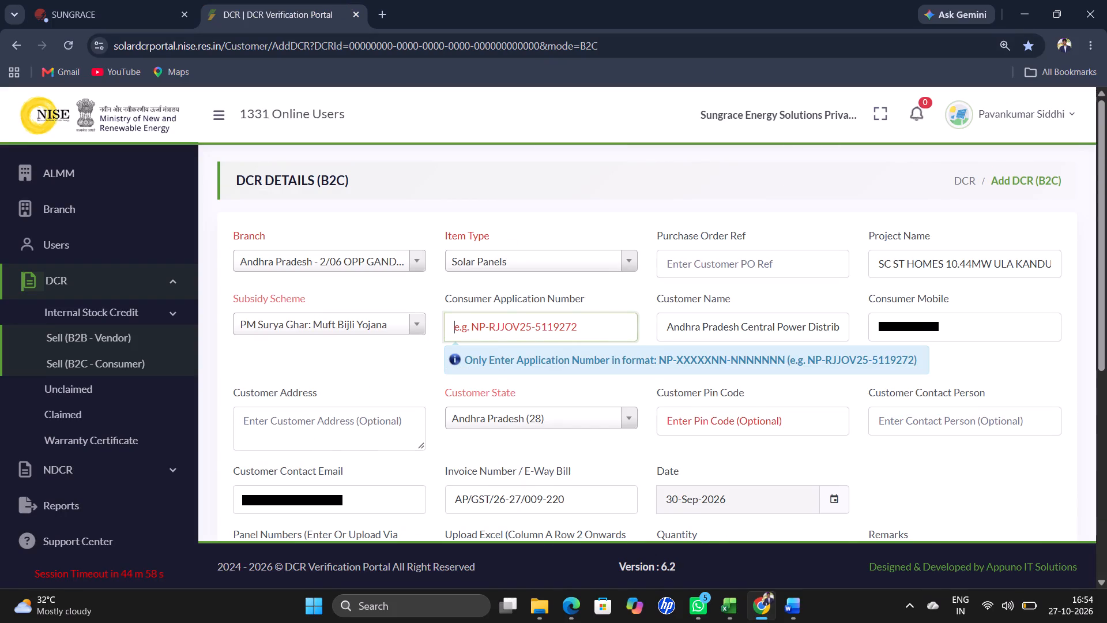
key("ctrl+v")
Clear the previous consumer's panel serials from the Panel Numbers field.
scroll(669, 341, "down", 2)
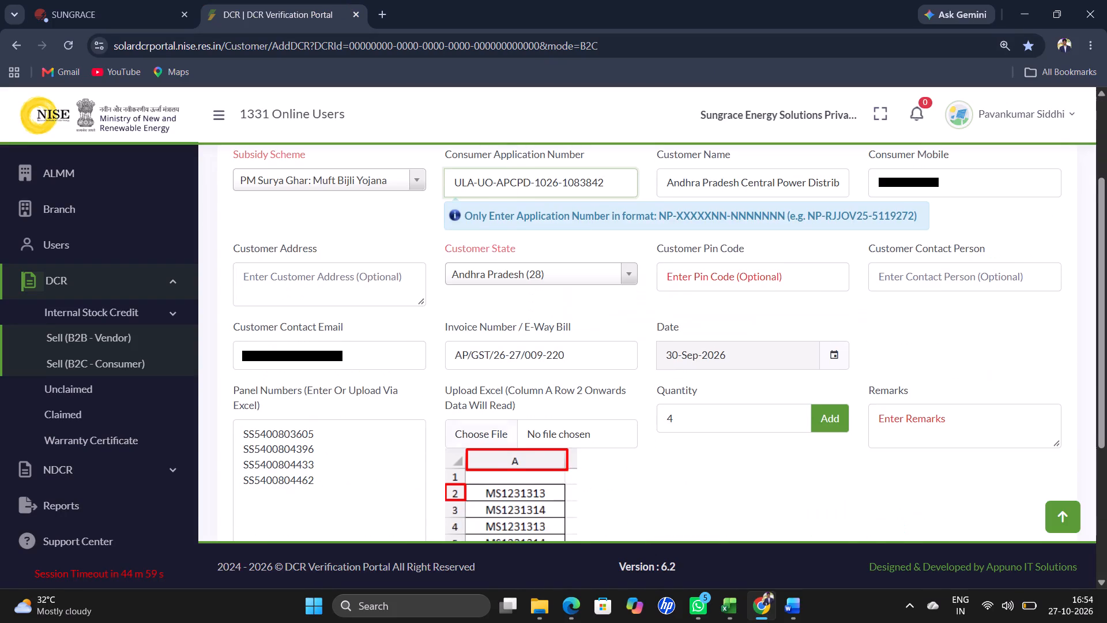
left_click(315, 483)
key("BackSpace")
key("BackSpace")
key("BackSpace")
key("BackSpace")
key("BackSpace")
key("BackSpace")
key("BackSpace")
key("BackSpace")
key("BackSpace")
key("BackSpace")
key("BackSpace")
key("BackSpace")
key("BackSpace")
key("BackSpace")
key("BackSpace")
key("BackSpace")
key("BackSpace")
key("BackSpace")
key("BackSpace")
key("BackSpace")
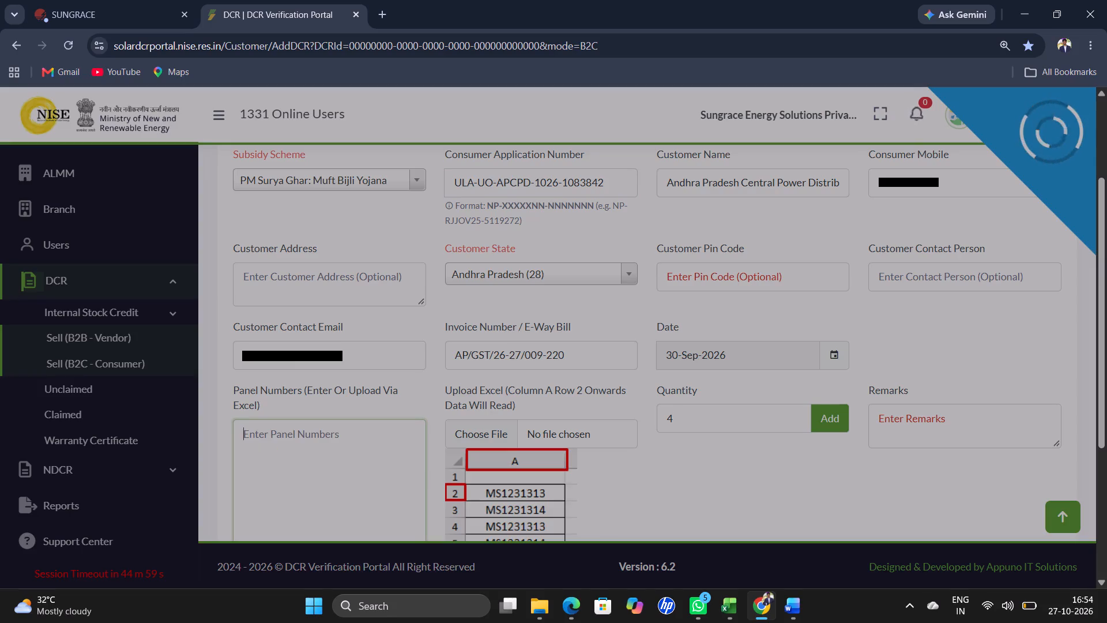
Copy the panel serial numbers from SUNGRACE's Quick Copy Details and paste them into the portal's Panel Numbers field.
left_click(84, 1)
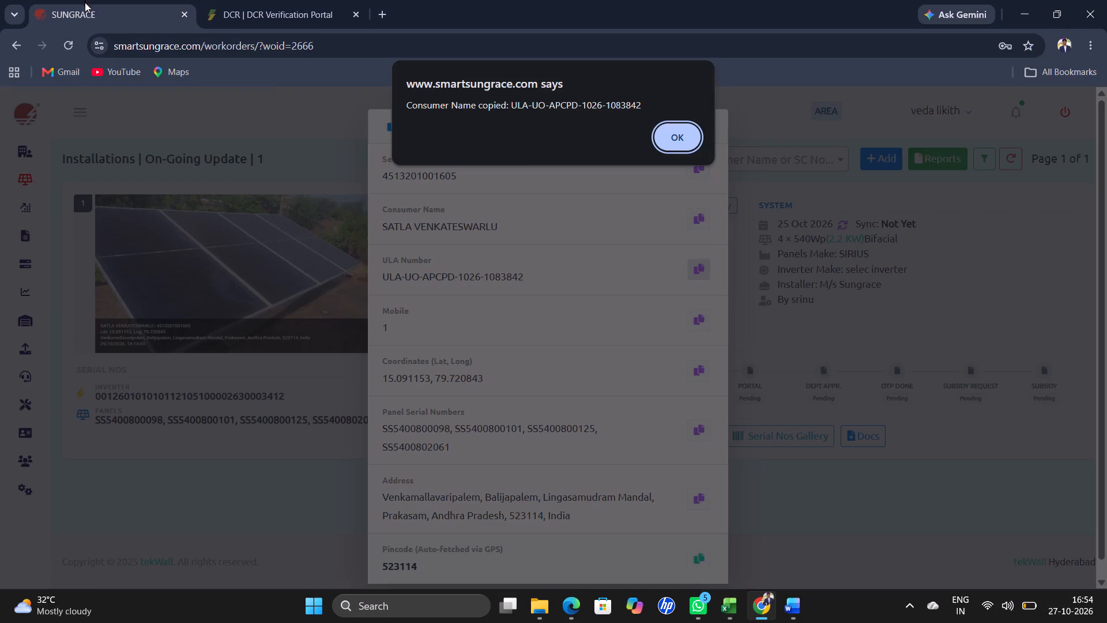
left_click(675, 133)
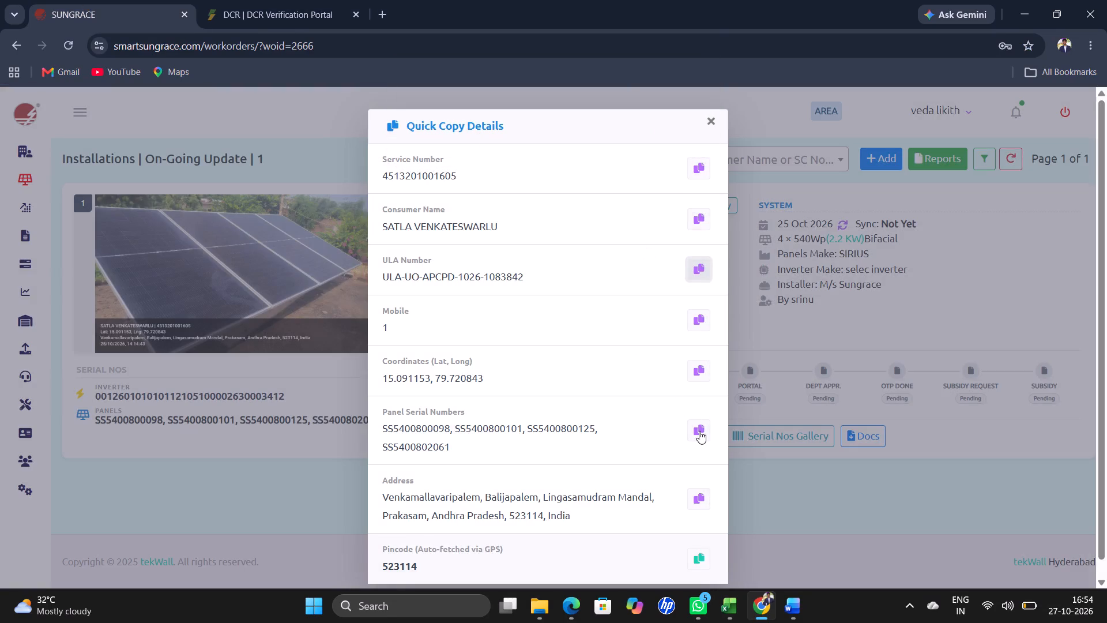
left_click(699, 429)
left_click(278, 0)
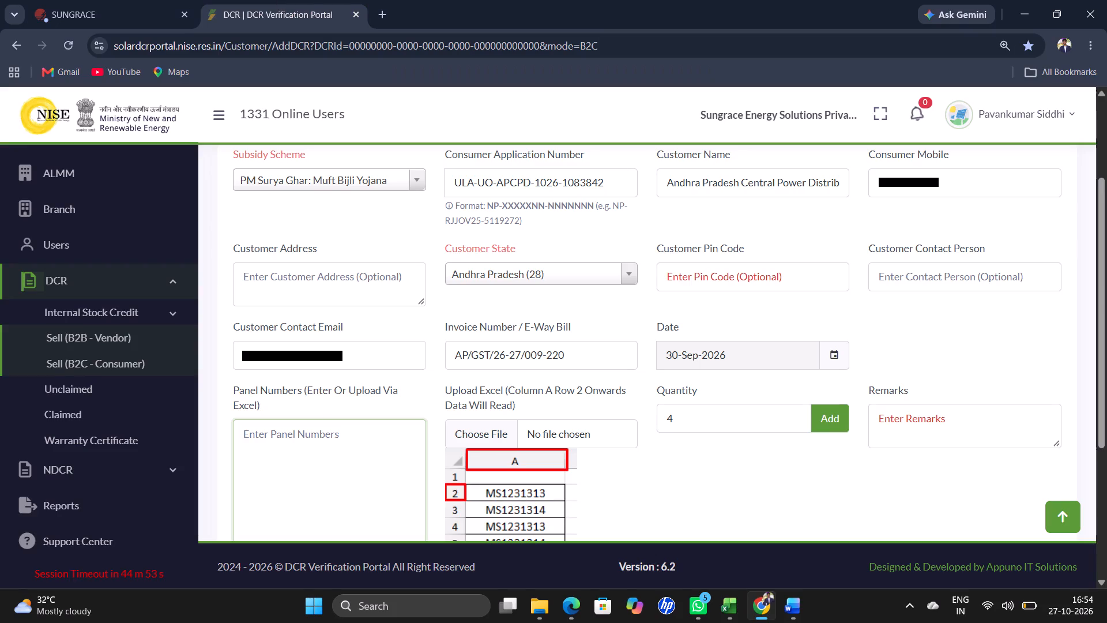
key("ctrl+v")
key("Left")
key("Left")
key("Left")
key("Left")
key("Left")
key("Left")
key("Left")
key("Left")
key("Left")
key("Left")
key("Left")
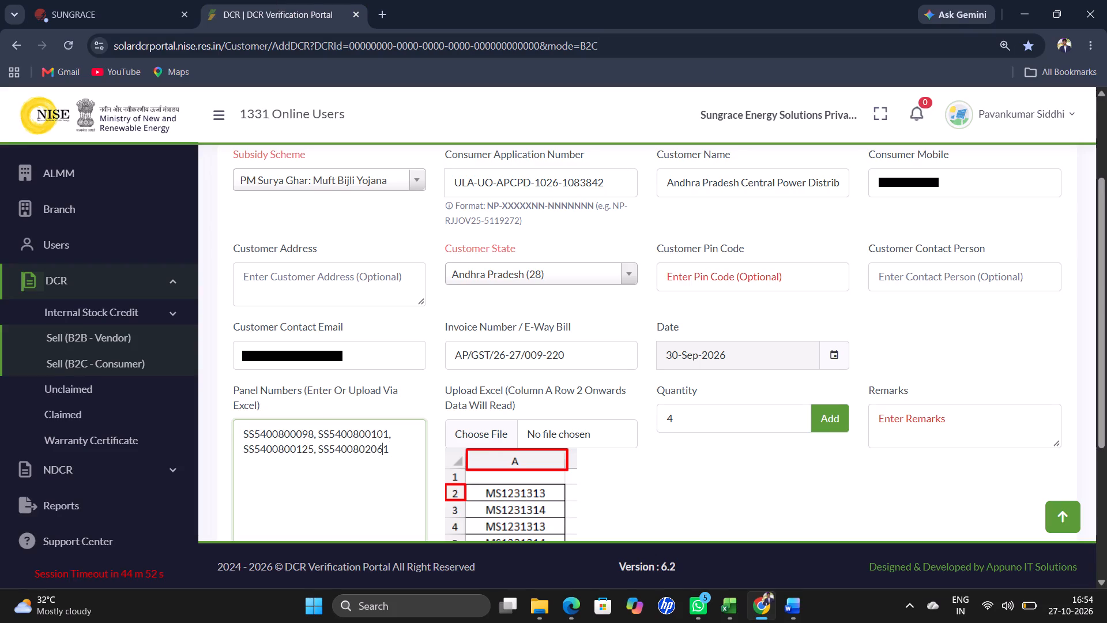
key("Left")
key("BackSpace")
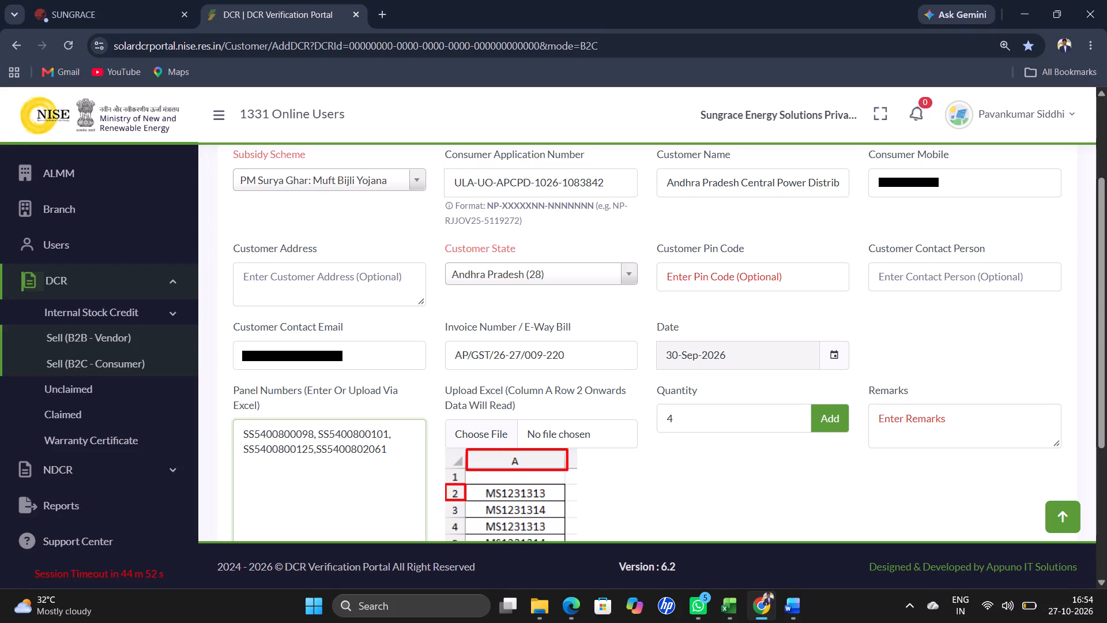
key("BackSpace")
key("Return")
key("Up")
key("Up")
key("Right")
key("Right")
key("Right")
key("Right")
key("Right")
key("Right")
key("Right")
key("Right")
key("Right")
key("Right")
key("Right")
key("Right")
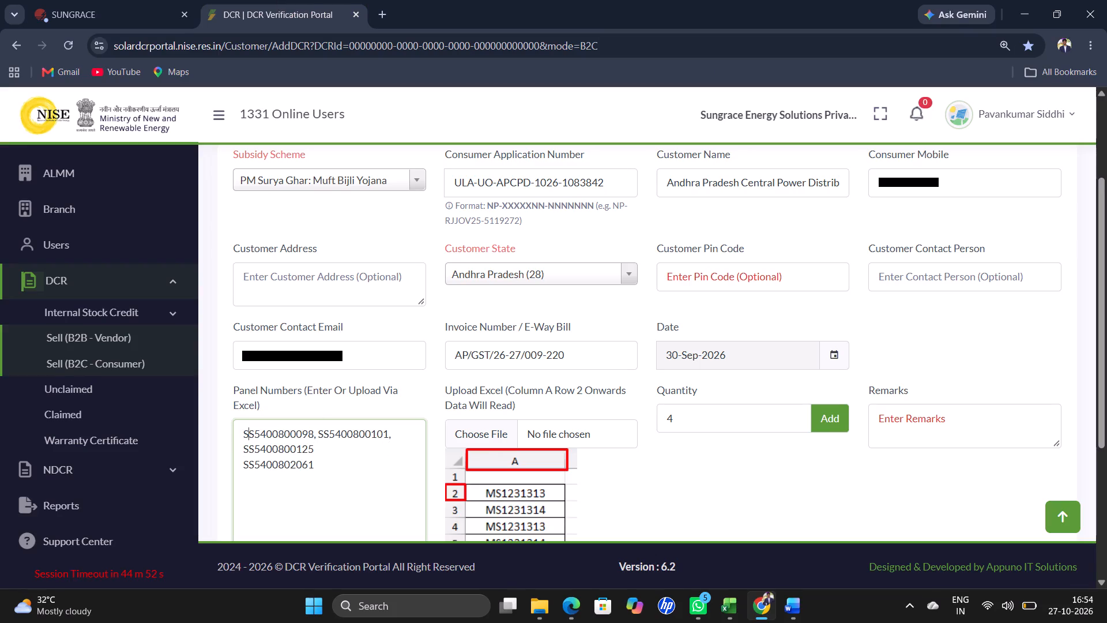
key("Right")
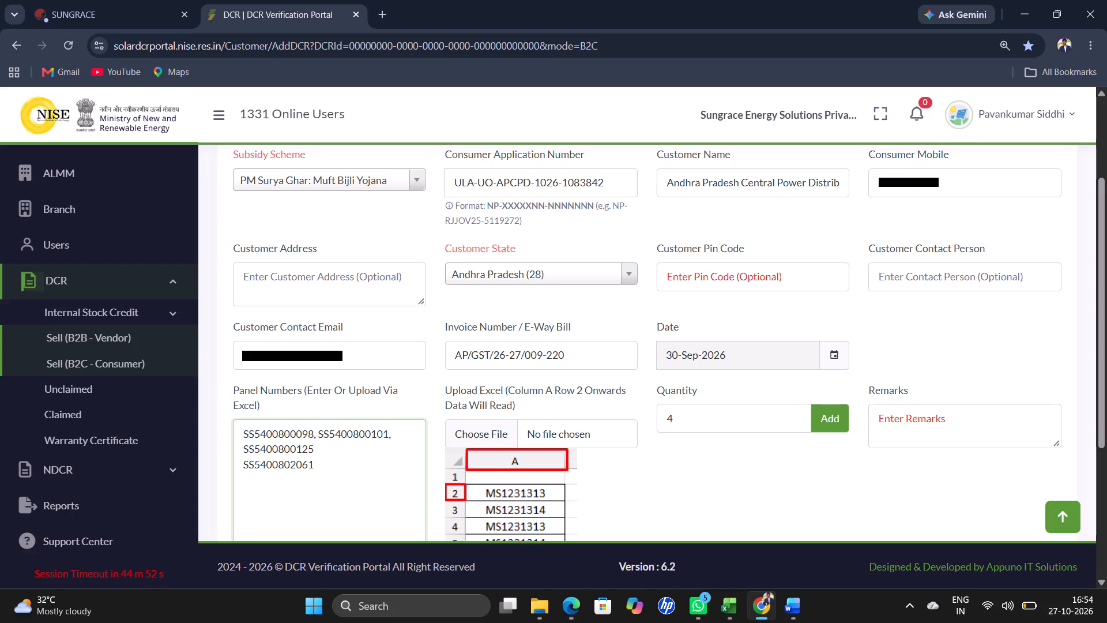
key("Right")
key("BackSpace")
key("BackSpace")
key("Return")
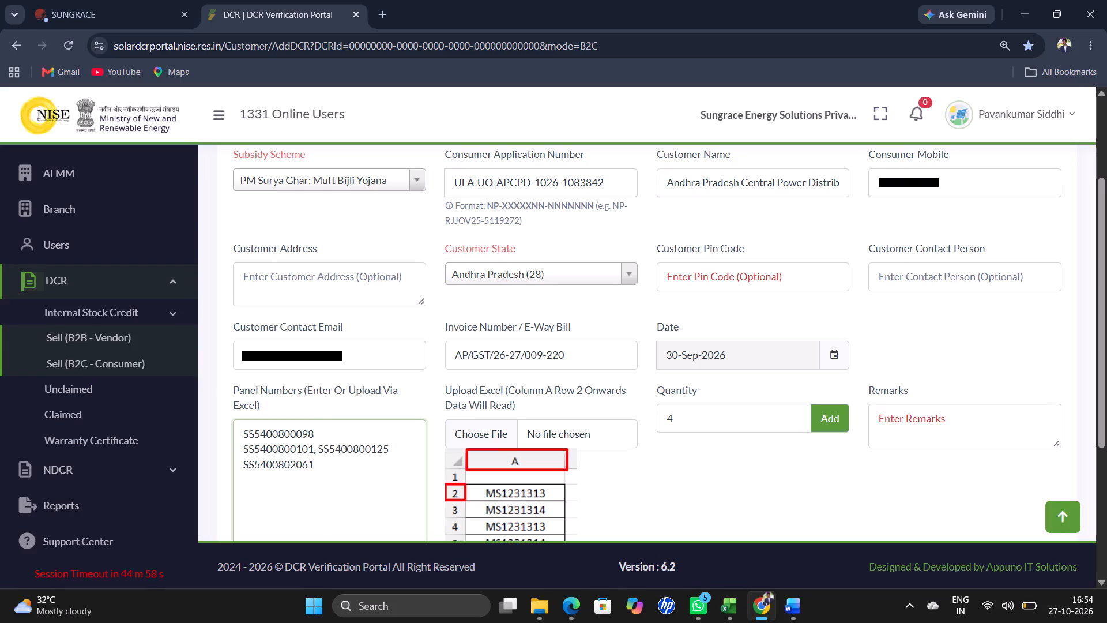
key("Right")
key("Right")
key("Right")
key("Right")
key("Right")
key("Right")
key("Right")
key("Right")
key("Right")
key("Right")
key("Right")
key("Right")
key("Right")
key("Right")
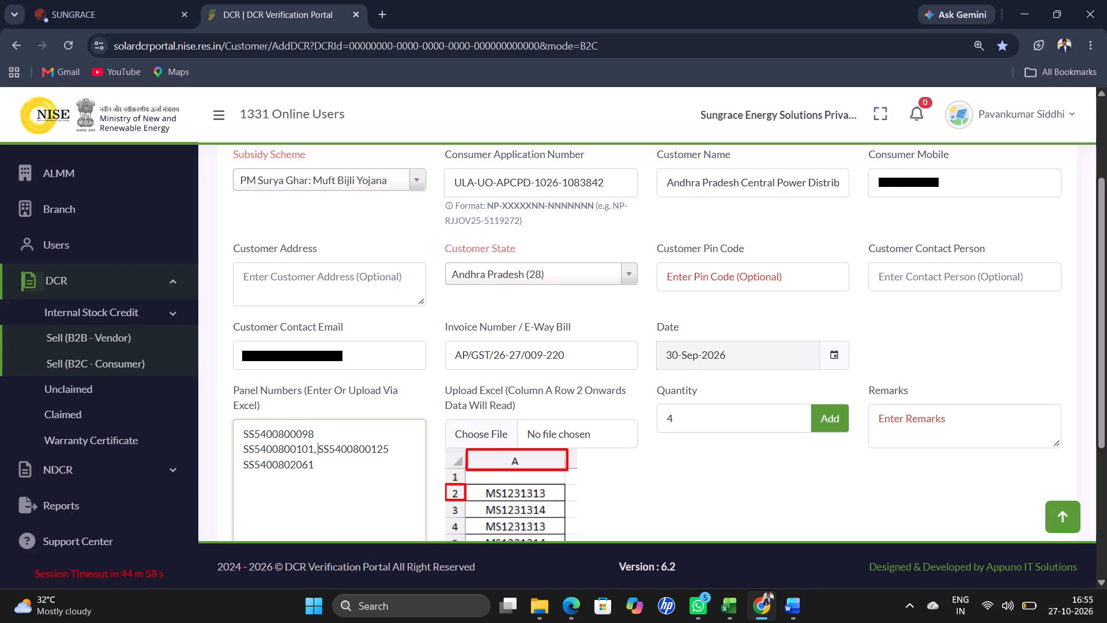
key("BackSpace")
key("BackSpace")
key("Return")
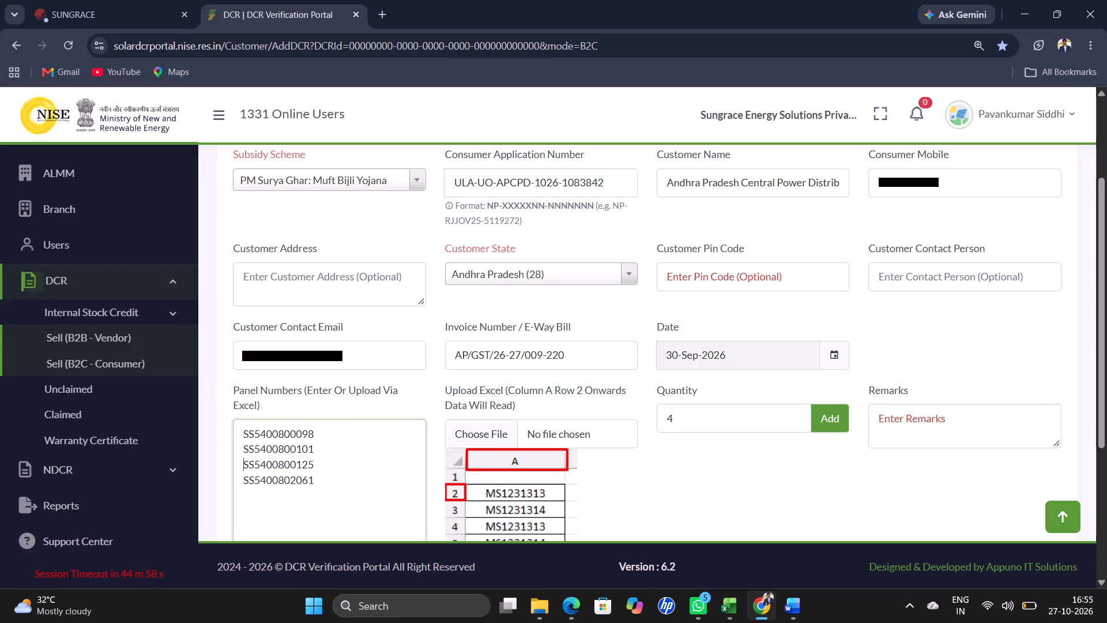
Add the four listed panel numbers to the DCR entry.
left_click(837, 419)
left_click(901, 403)
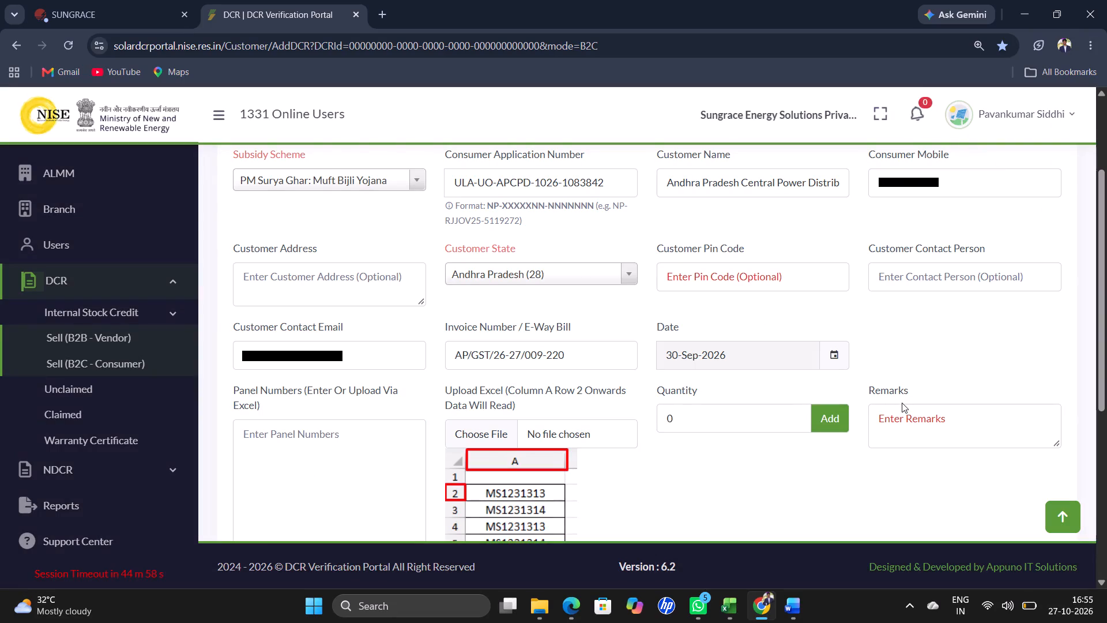
Copy the consumer's address from SUNGRACE's Quick Copy Details and paste it into the portal's Remarks field.
left_click(905, 419)
left_click(148, 0)
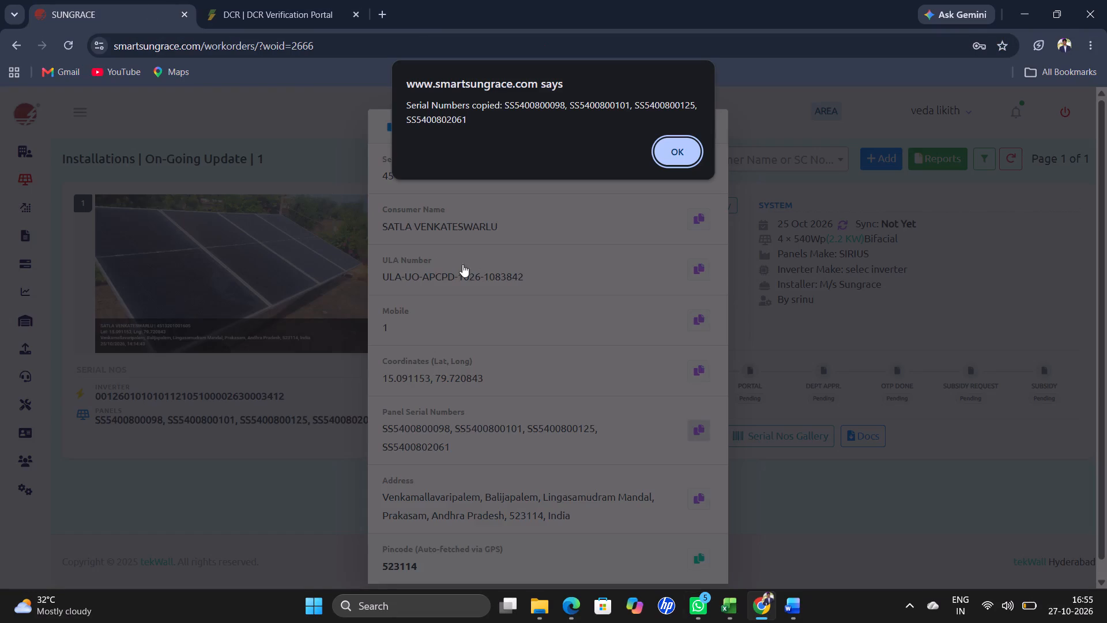
double_click(669, 145)
left_click(699, 500)
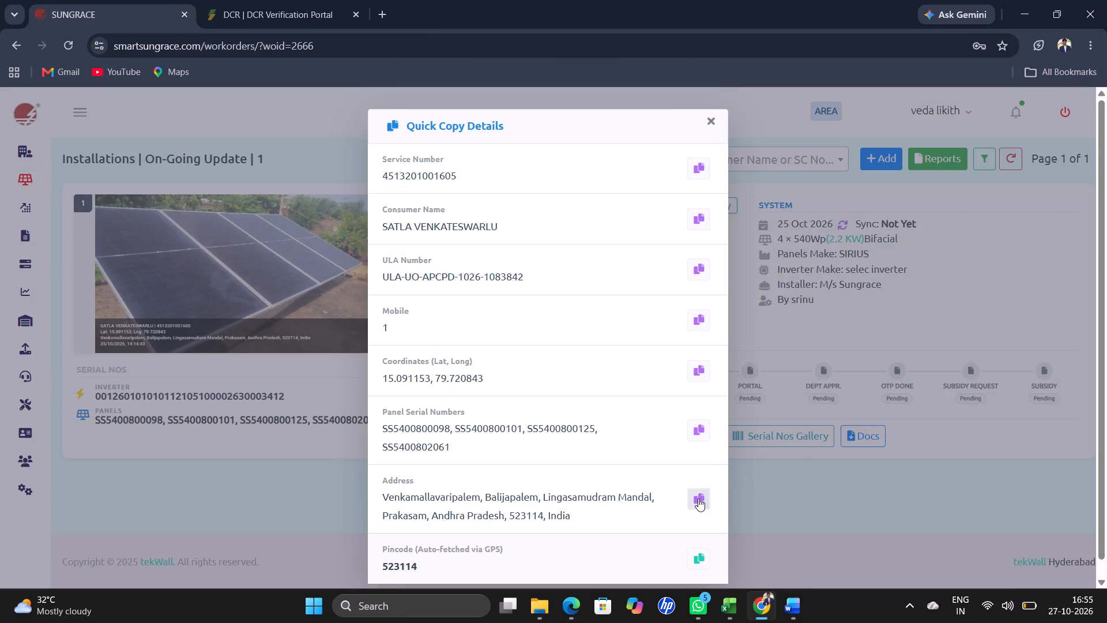
left_click(267, 10)
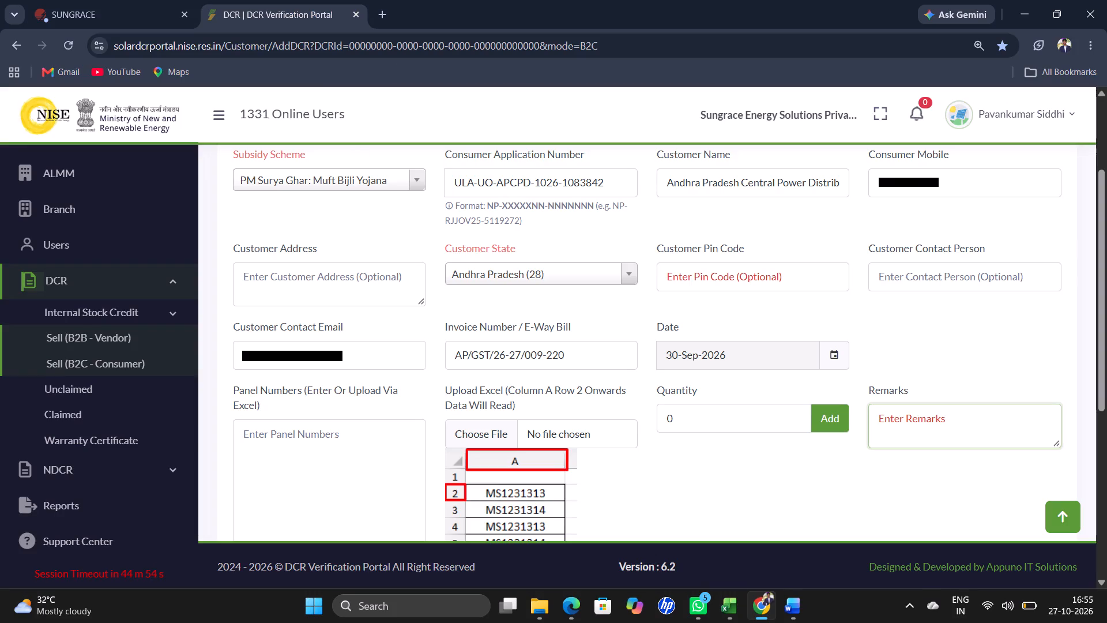
left_click(946, 417)
key("ctrl+v")
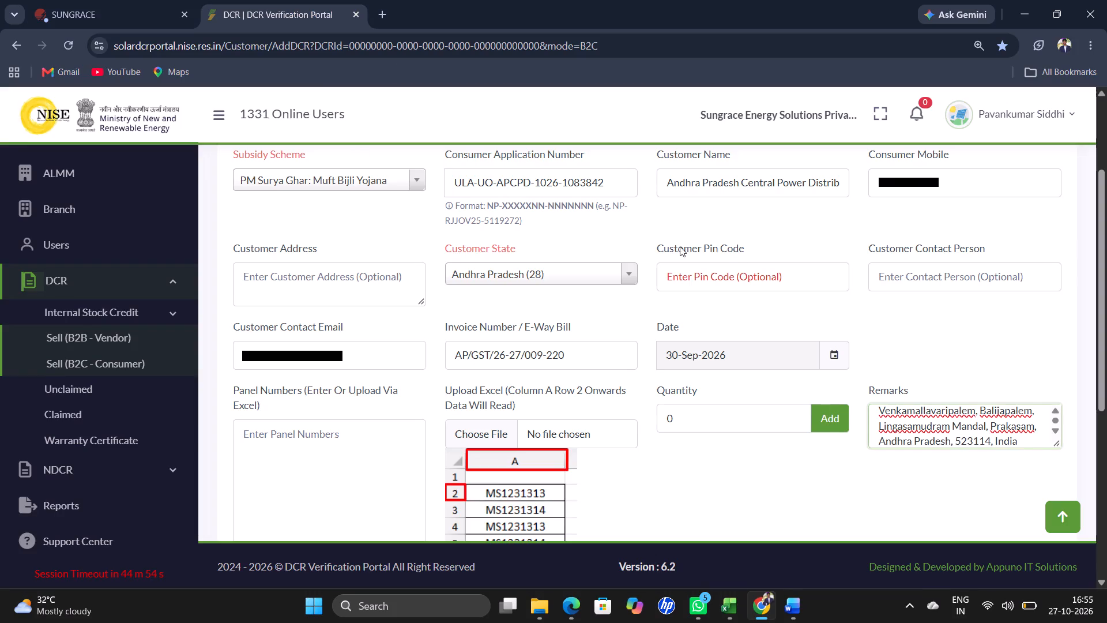
Copy the pincode from SUNGRACE's Quick Copy Details and paste it into the portal's Customer Pin Code field.
left_click(707, 275)
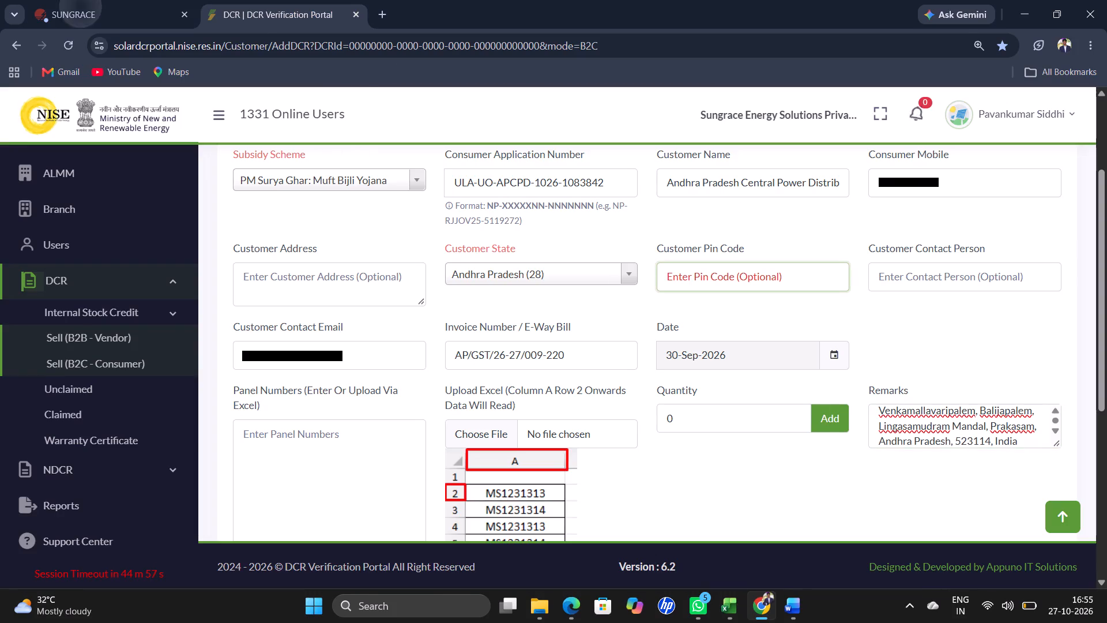
left_click(683, 166)
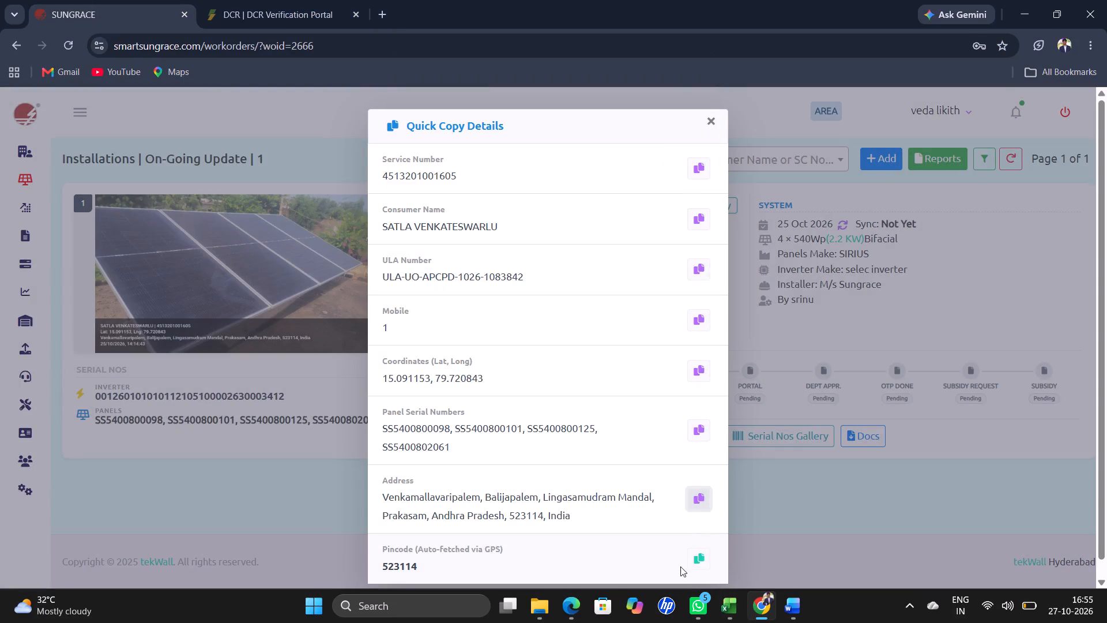
left_click(696, 558)
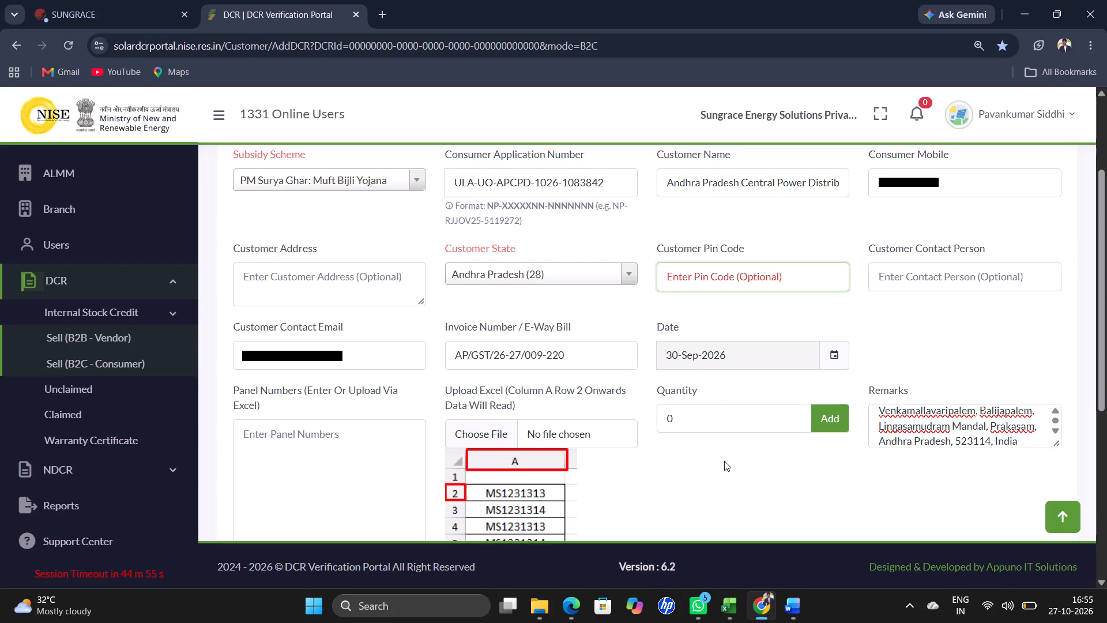
key("ctrl+v")
Submit the completed B2C DCR entry and accept its confirmation.
scroll(745, 441, "down", 4)
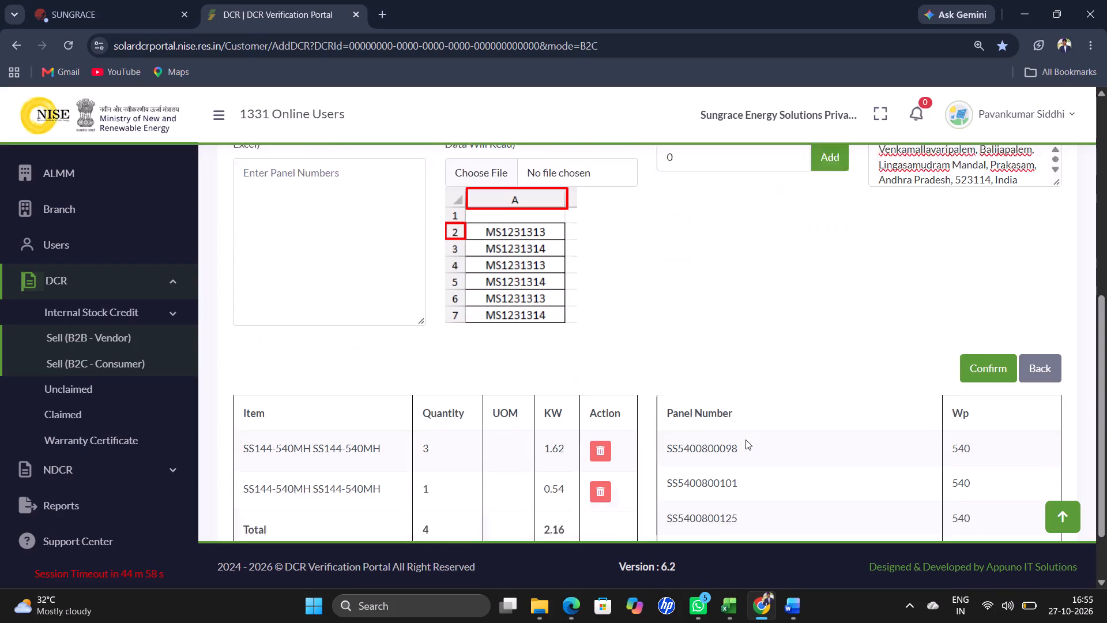
left_click(997, 331)
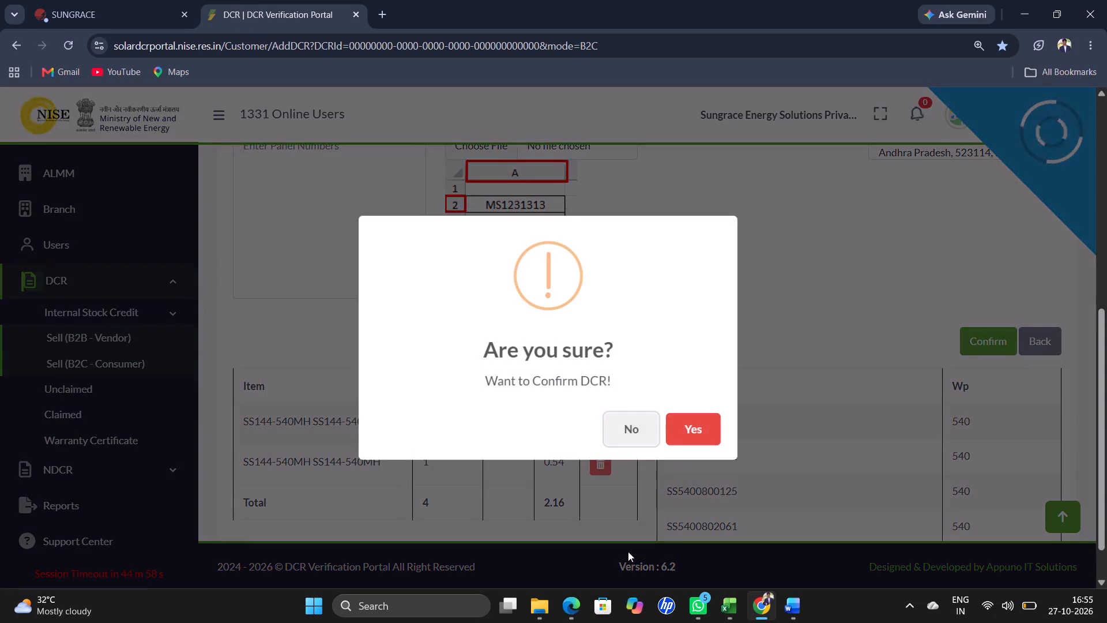
left_click(694, 430)
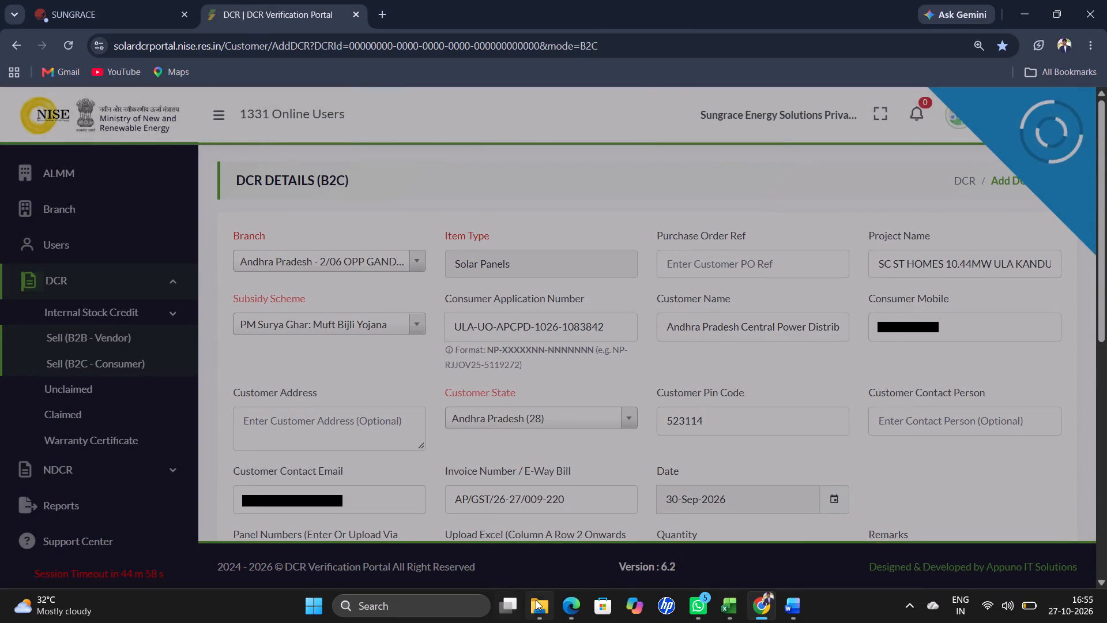
Create a folder named 220_ inside DCR009 in File Explorer and open it.
left_click(555, 516)
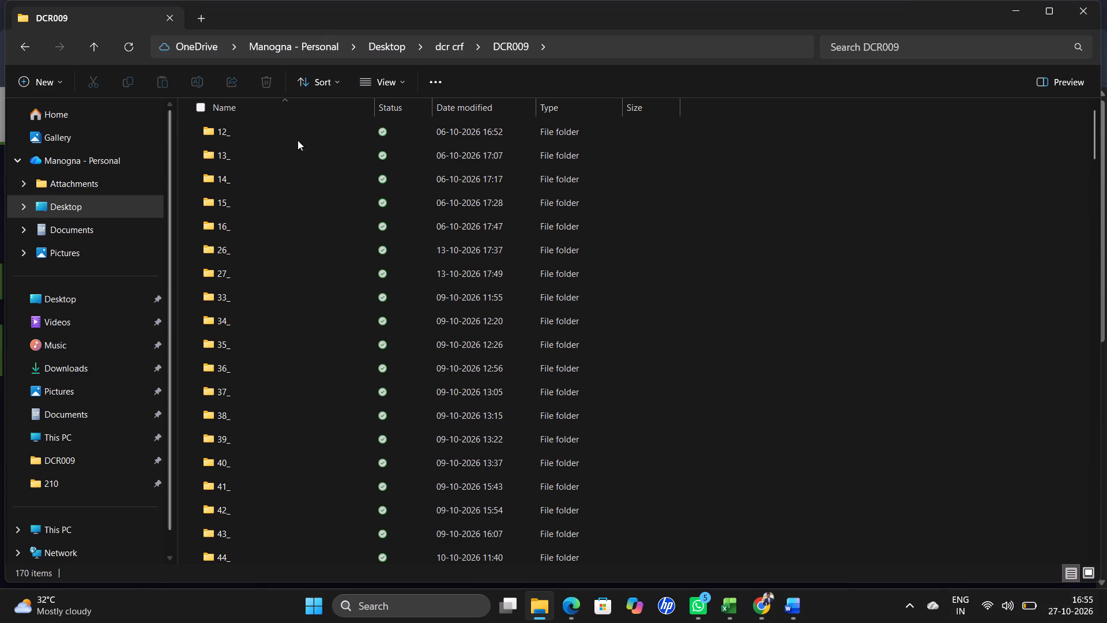
left_click(44, 77)
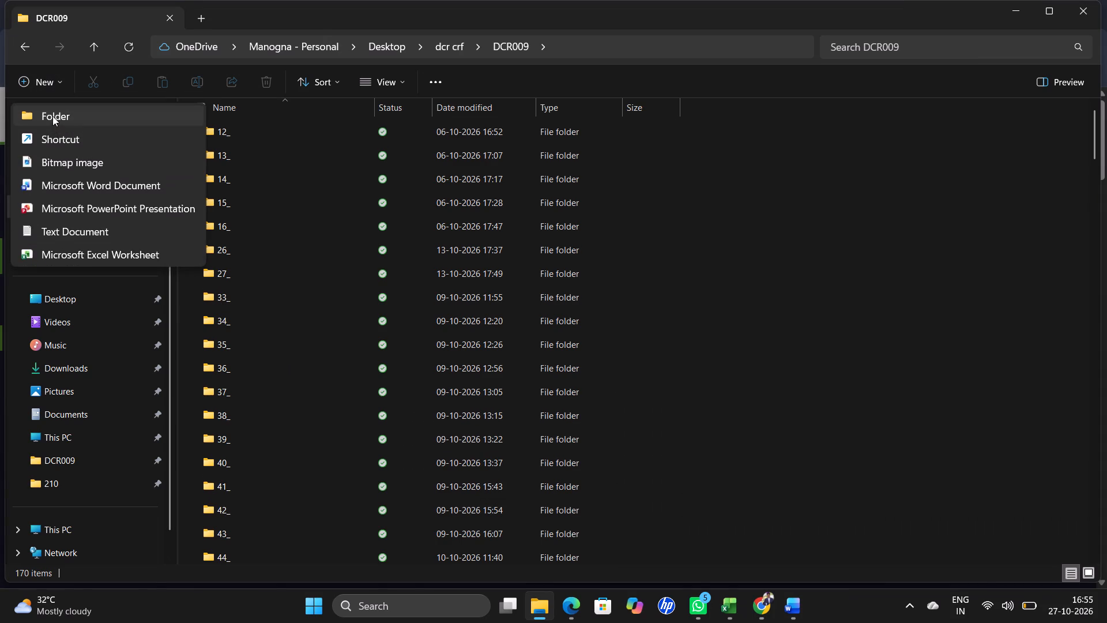
left_click(52, 116)
type("220")
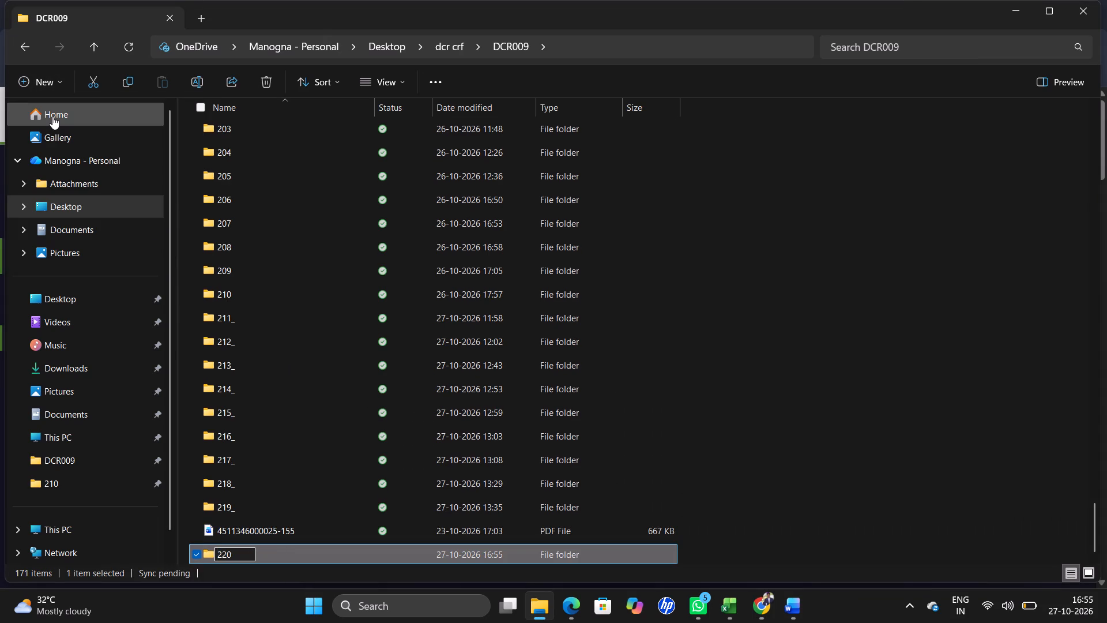
key("shift+underscore")
key("Return")
key("Return")
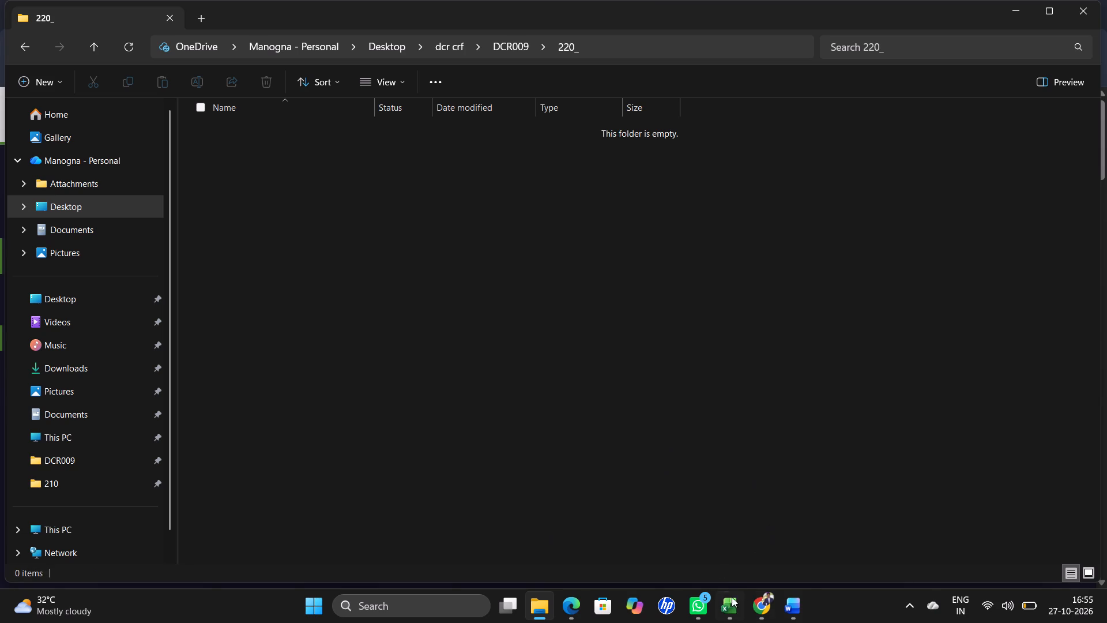
Switch to SUNGRACE in the browser and copy the consumer's service number from Quick Copy Details.
left_click(761, 569)
left_click(96, 0)
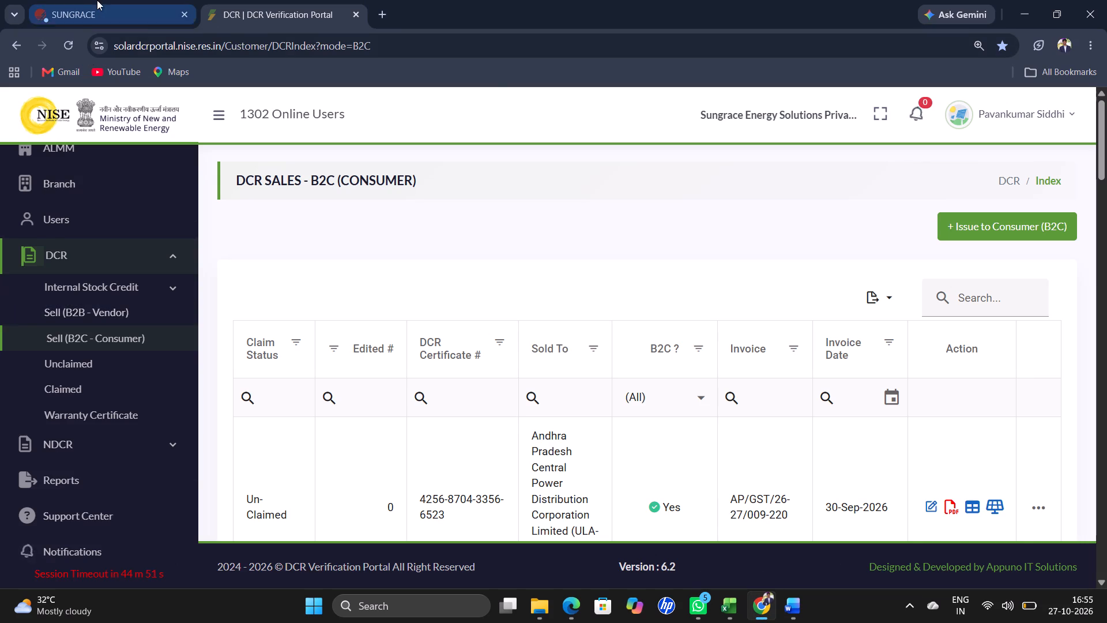
left_click(660, 135)
left_click_drag(699, 168, 694, 168)
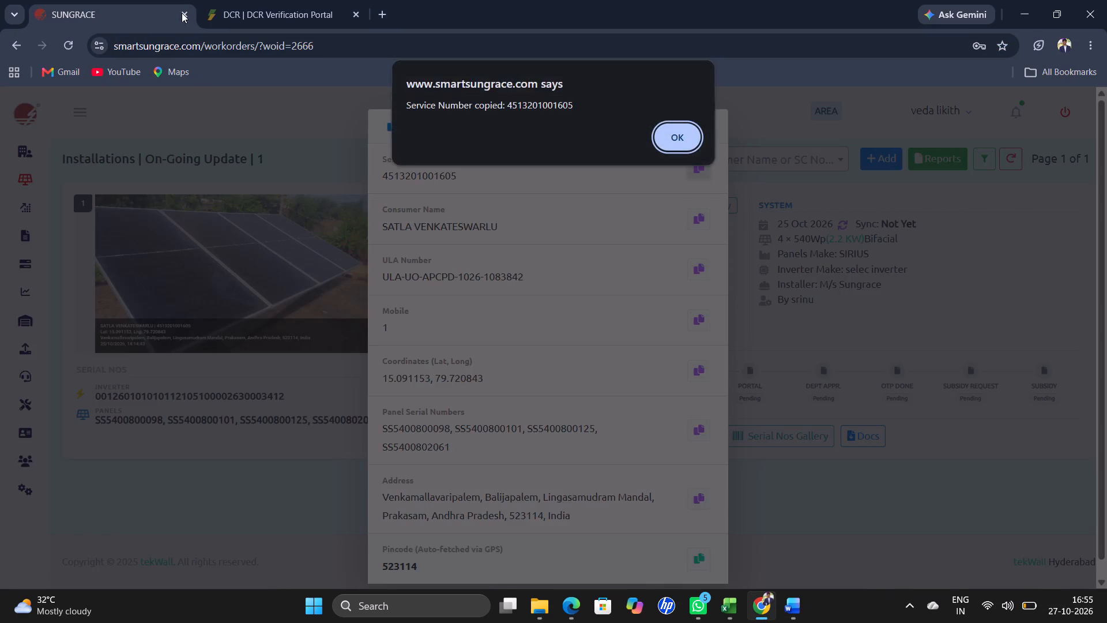
Download the DCR certificate PDF for invoice AP/GST/26-27/009-220 into DCR009's 220_ folder, named with the copied service number plus -220.
left_click(198, 0)
left_click(951, 504)
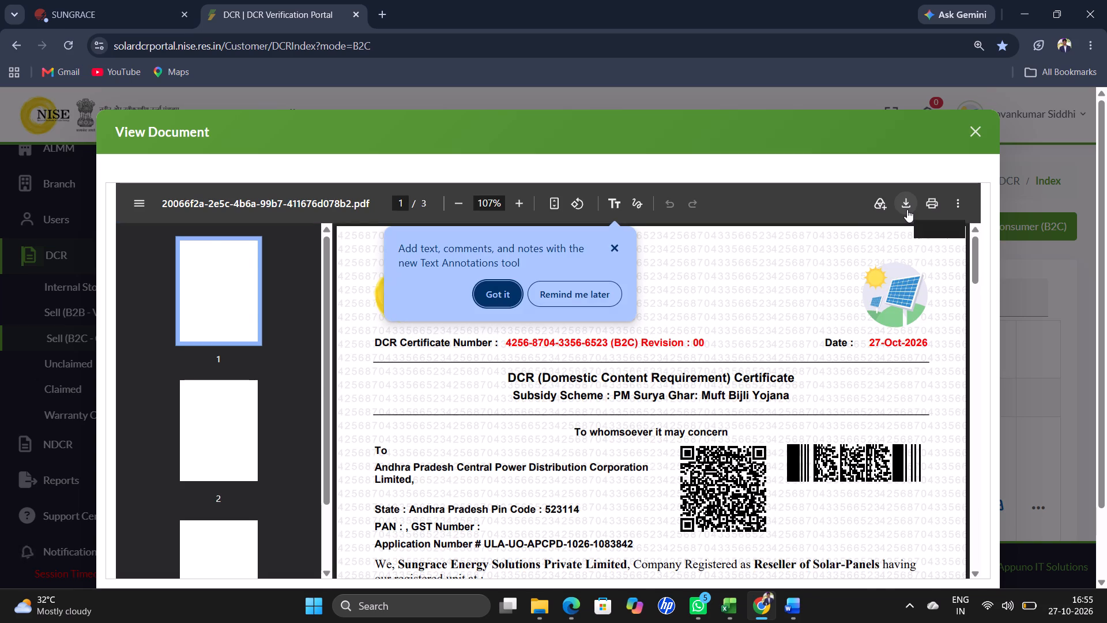
left_click(906, 208)
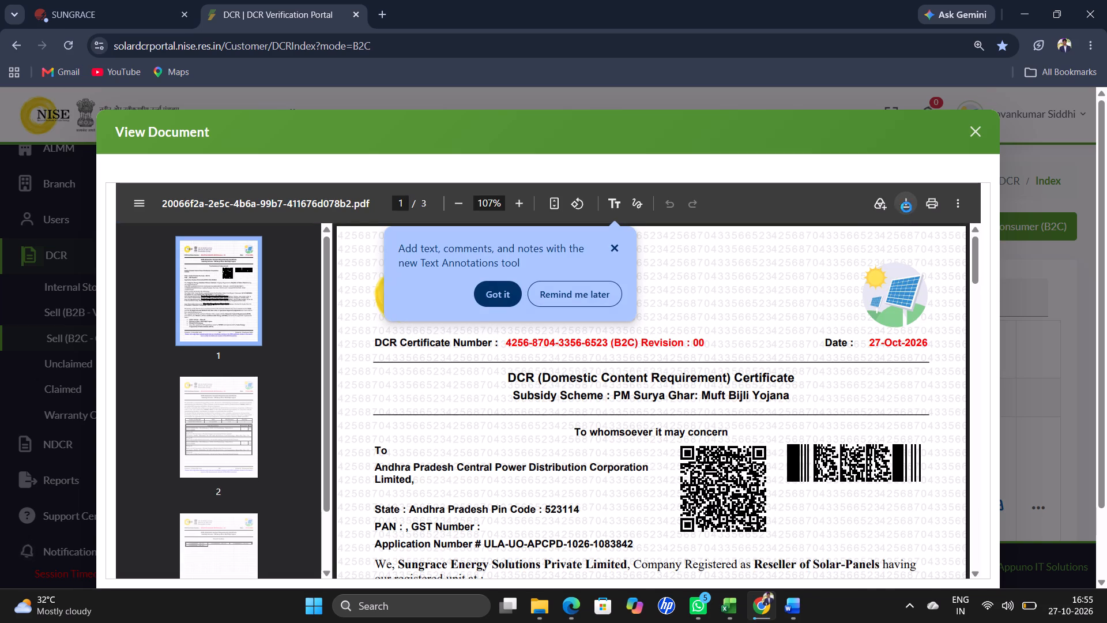
key("ctrl+v")
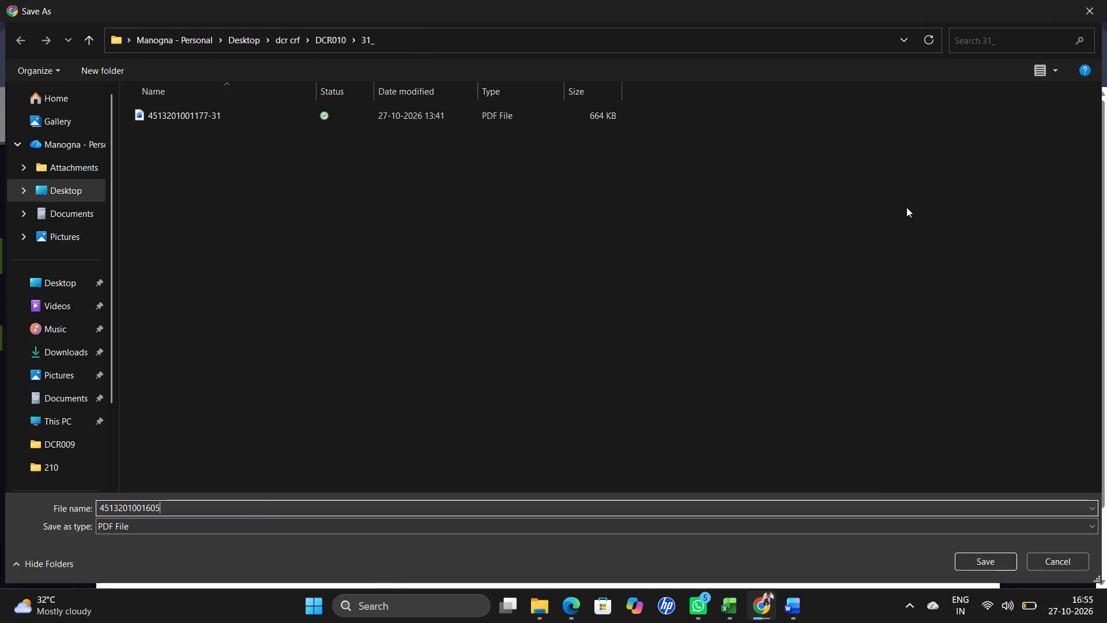
type("-220")
double_click(286, 36)
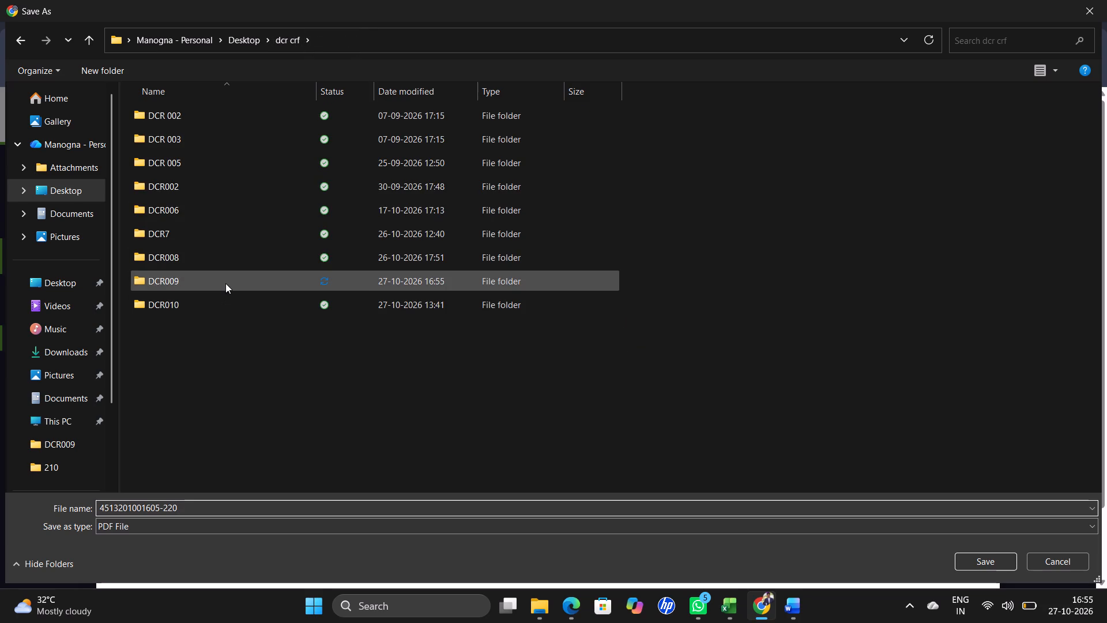
double_click(225, 283)
scroll(225, 283, "down", 10)
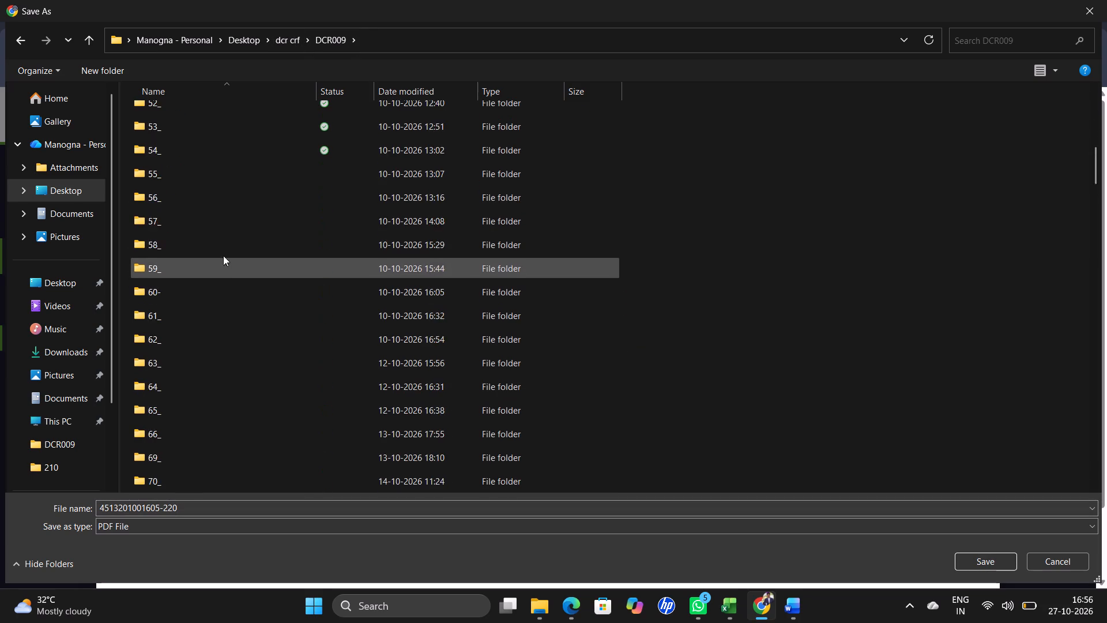
scroll(223, 256, "down", 20)
scroll(223, 256, "down", 3)
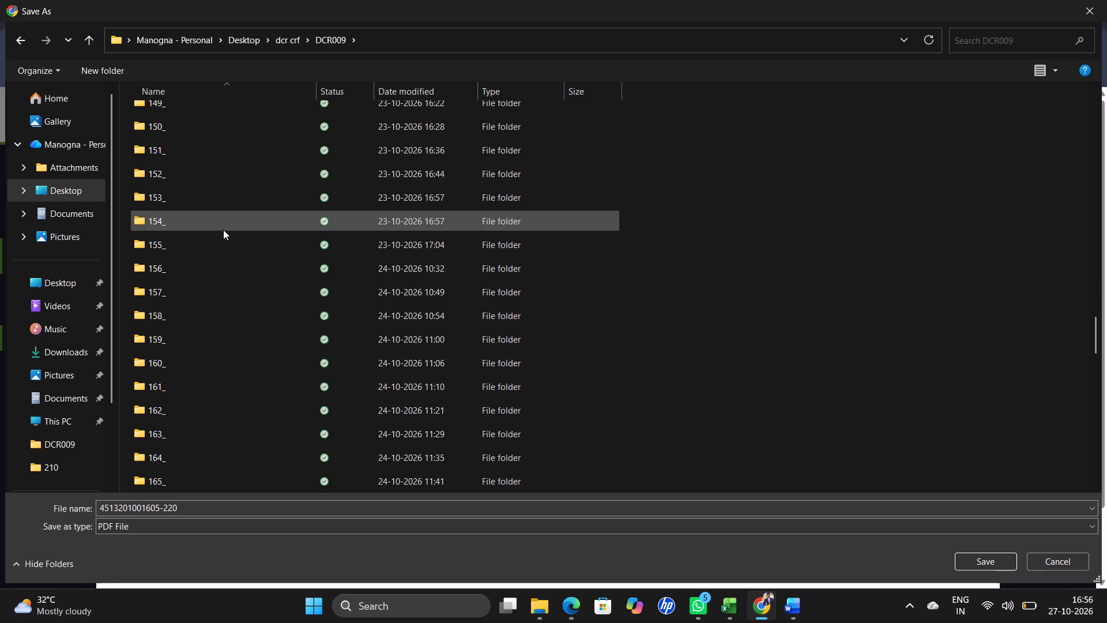
scroll(223, 230, "down", 20)
scroll(253, 266, "down", 1)
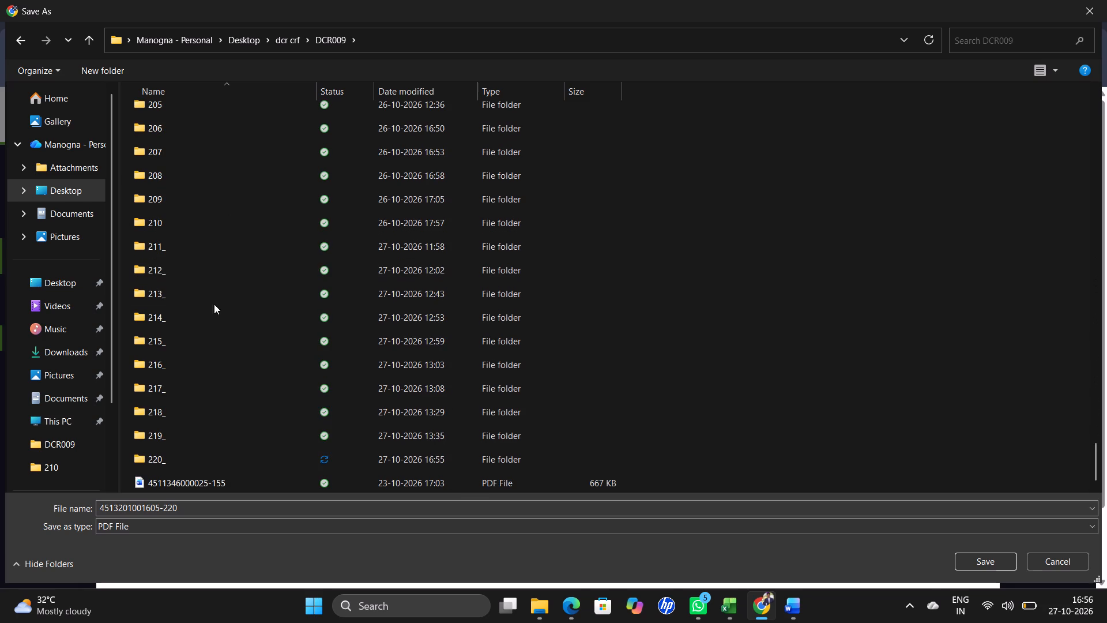
double_click(164, 461)
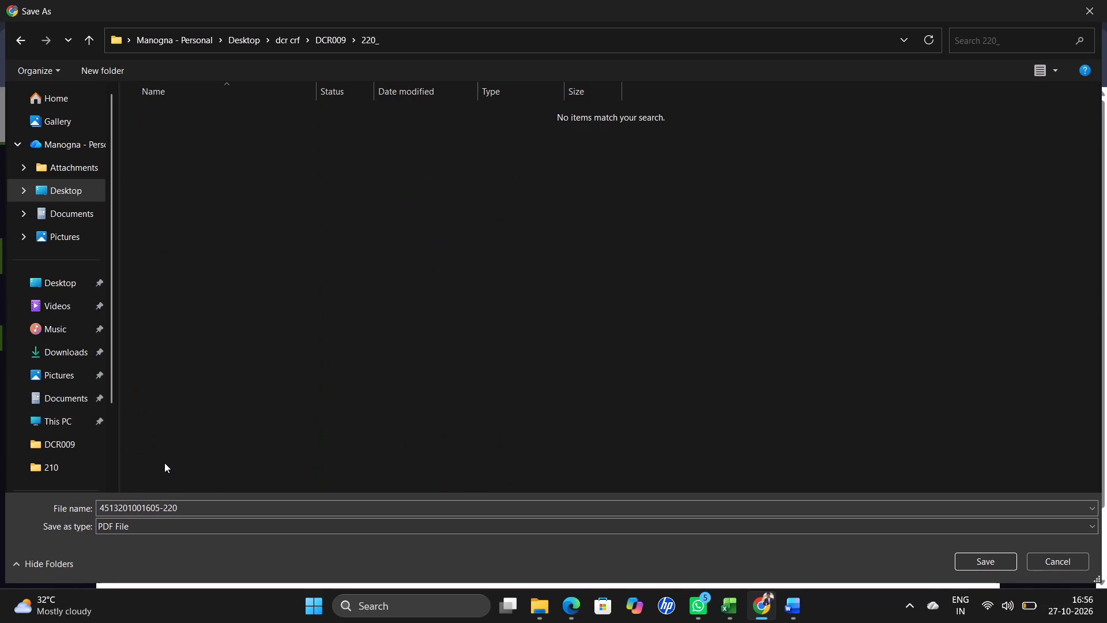
left_click(998, 555)
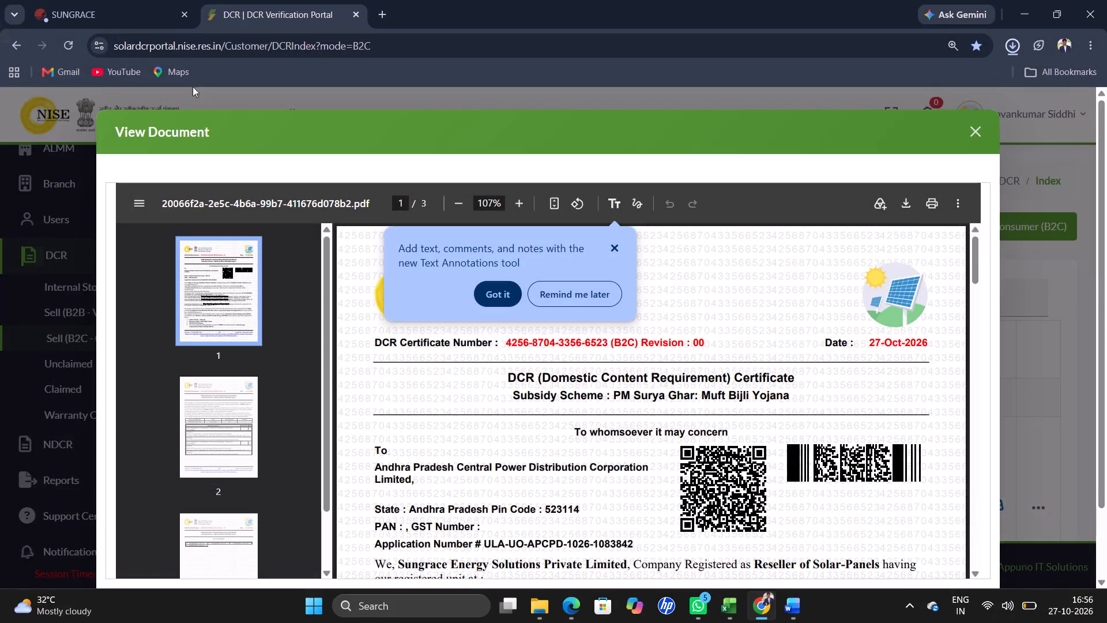
Return to SUNGRACE, close Quick Copy Details and open the Project Stage update form for the consumer's installation.
left_click(74, 8)
left_click(679, 134)
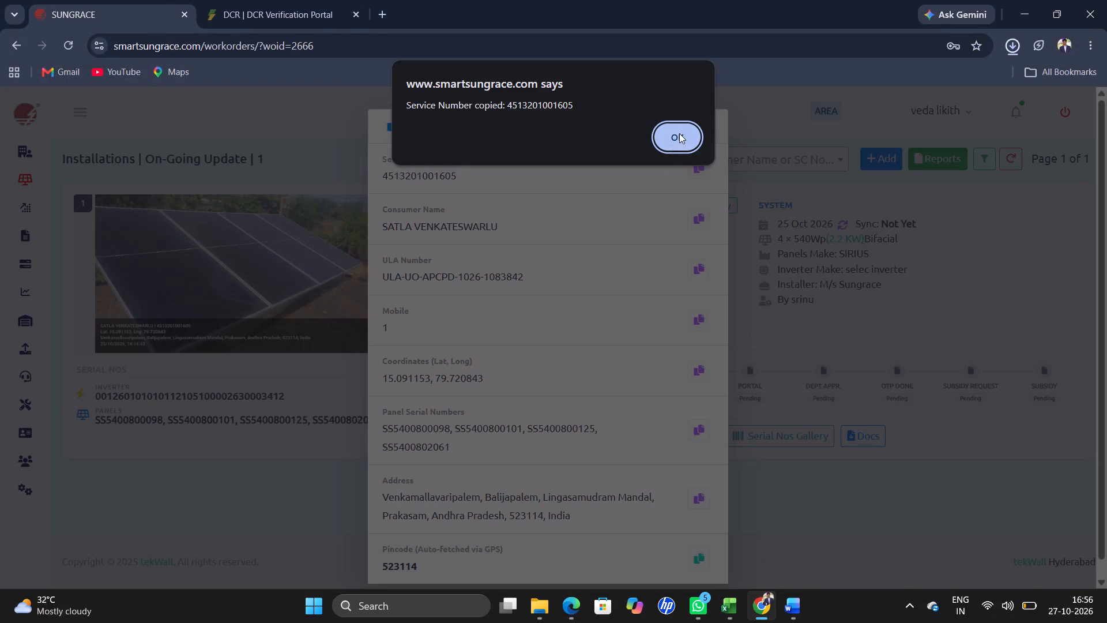
left_click(707, 107)
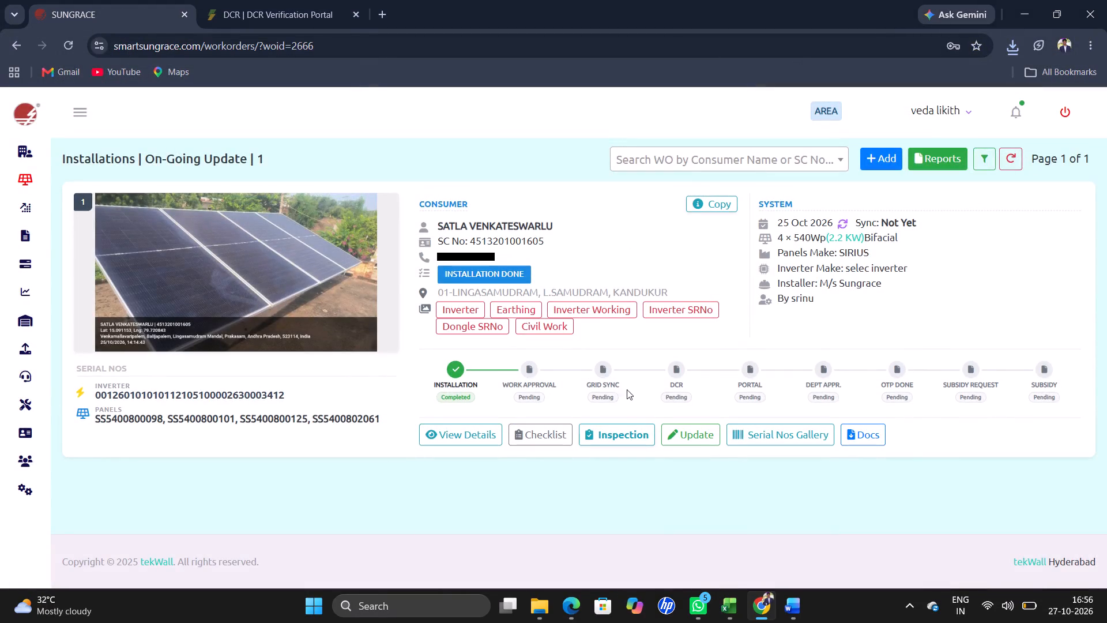
left_click(701, 429)
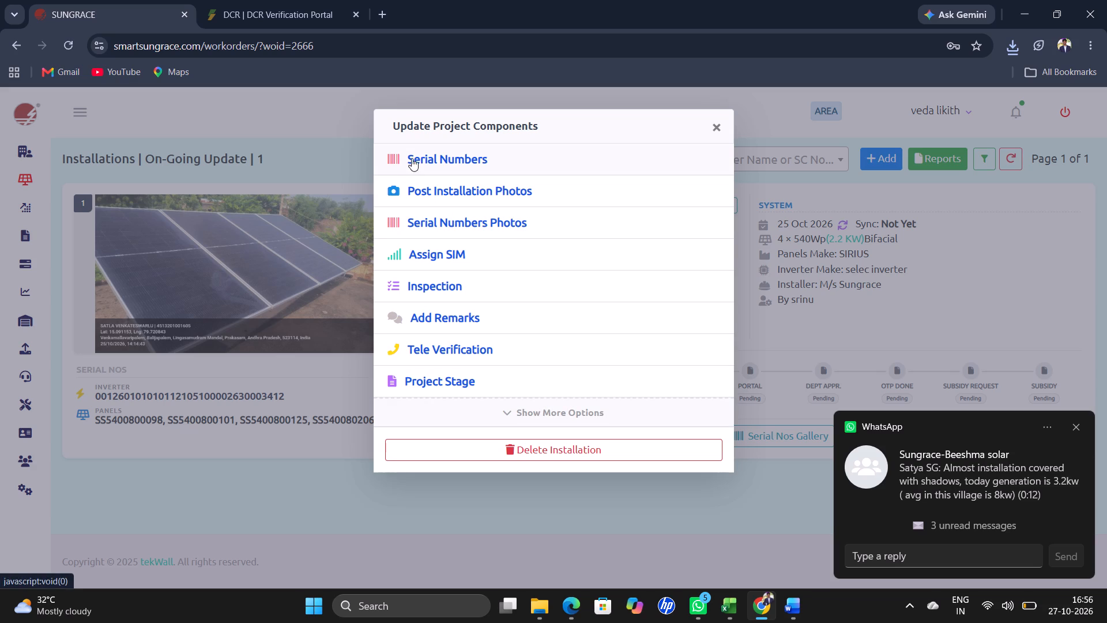
left_click(471, 384)
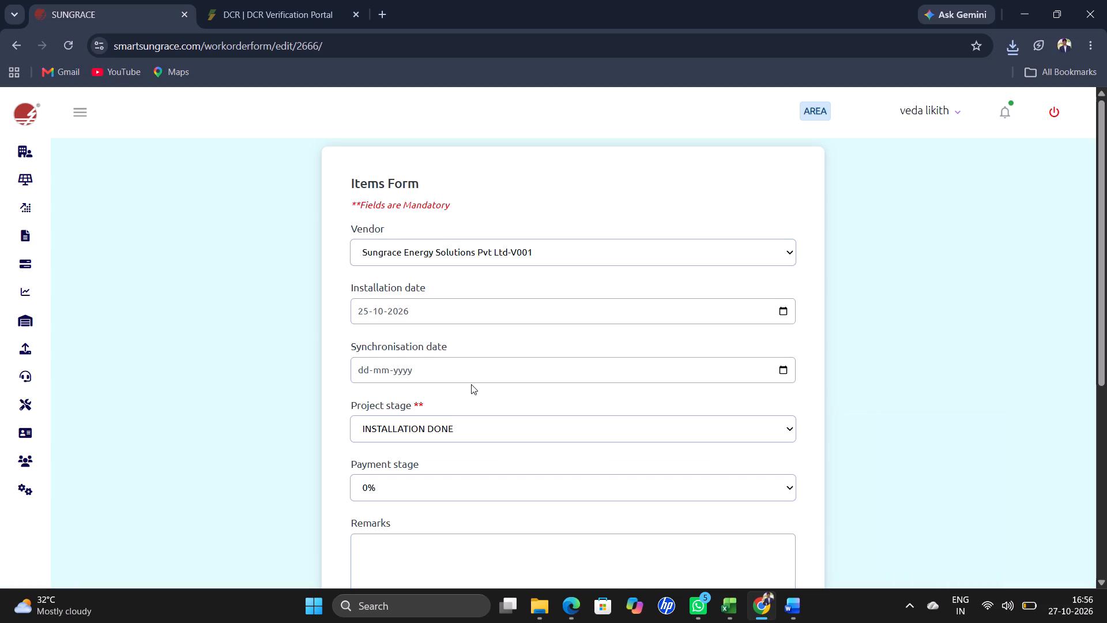
Attach the certificate PDF from DCR009's 220_ folder as the Dcr upload and submit the form.
scroll(471, 385, "down", 6)
left_click(402, 366)
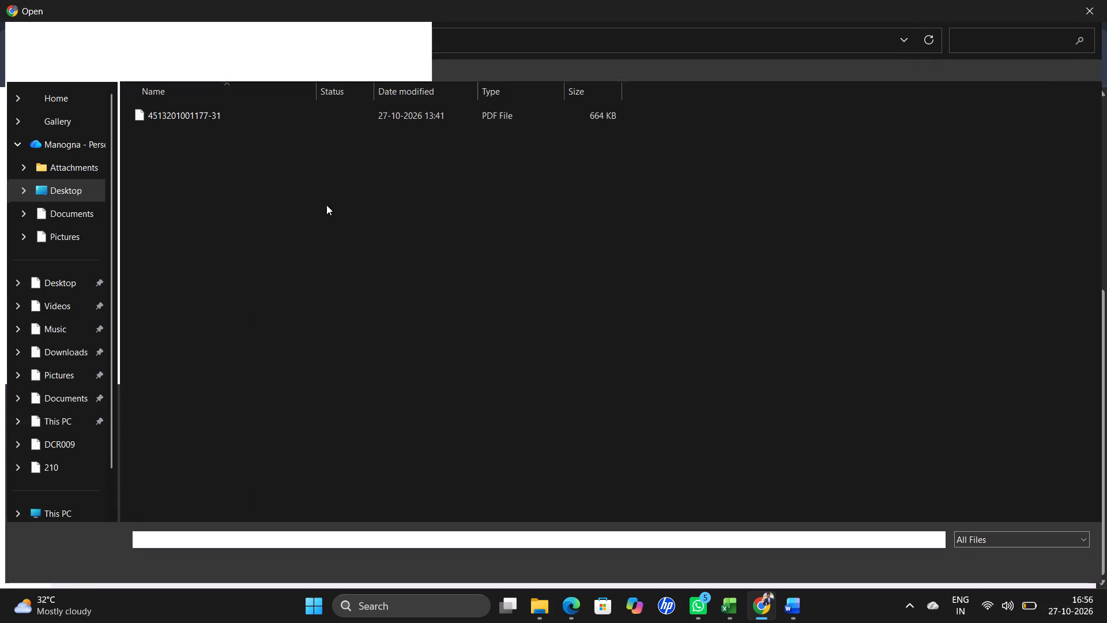
left_click(291, 40)
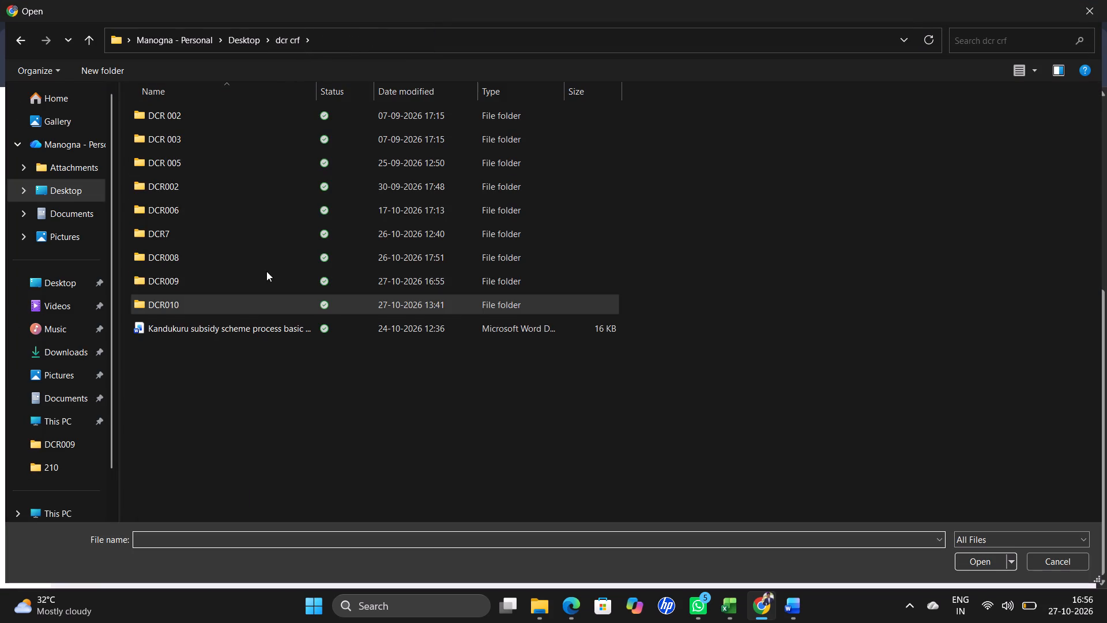
double_click(255, 282)
scroll(257, 282, "down", 5)
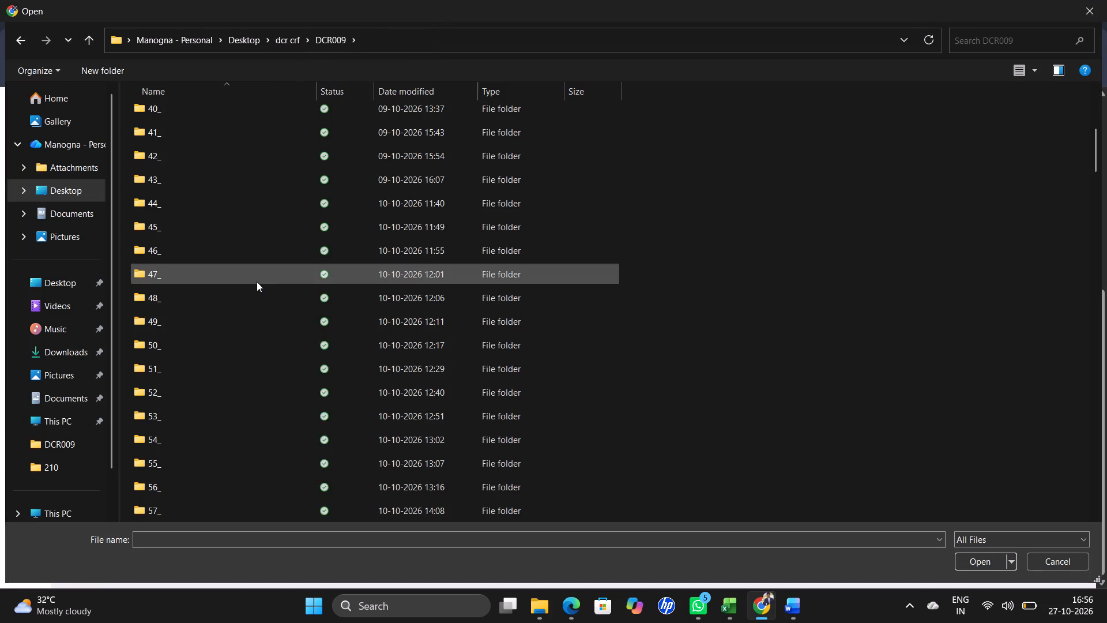
scroll(257, 282, "down", 20)
scroll(257, 282, "down", 7)
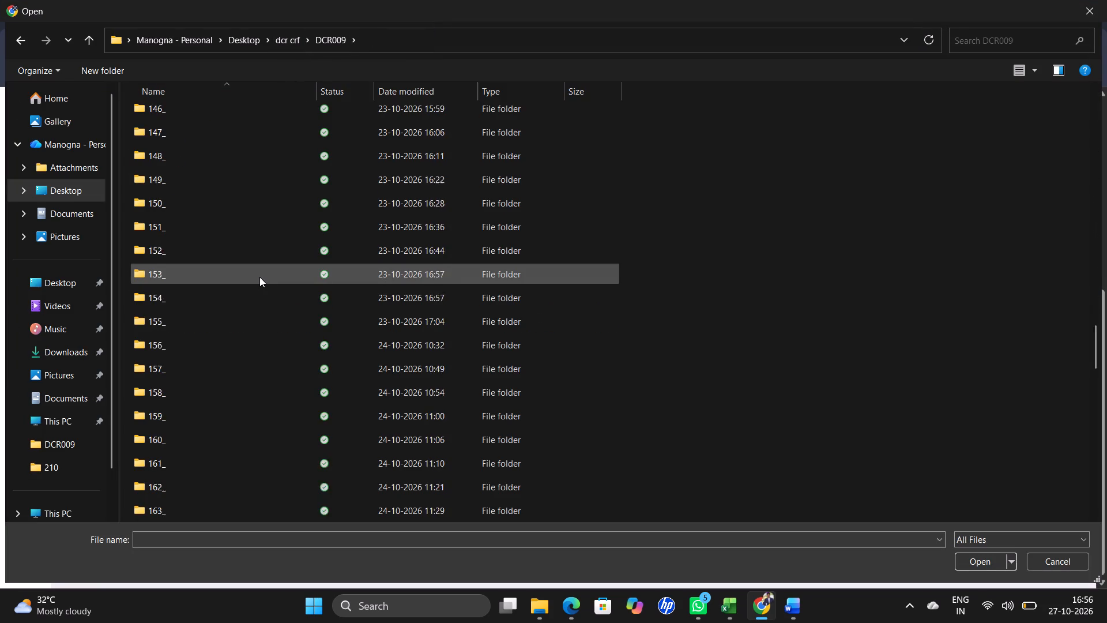
scroll(259, 277, "down", 20)
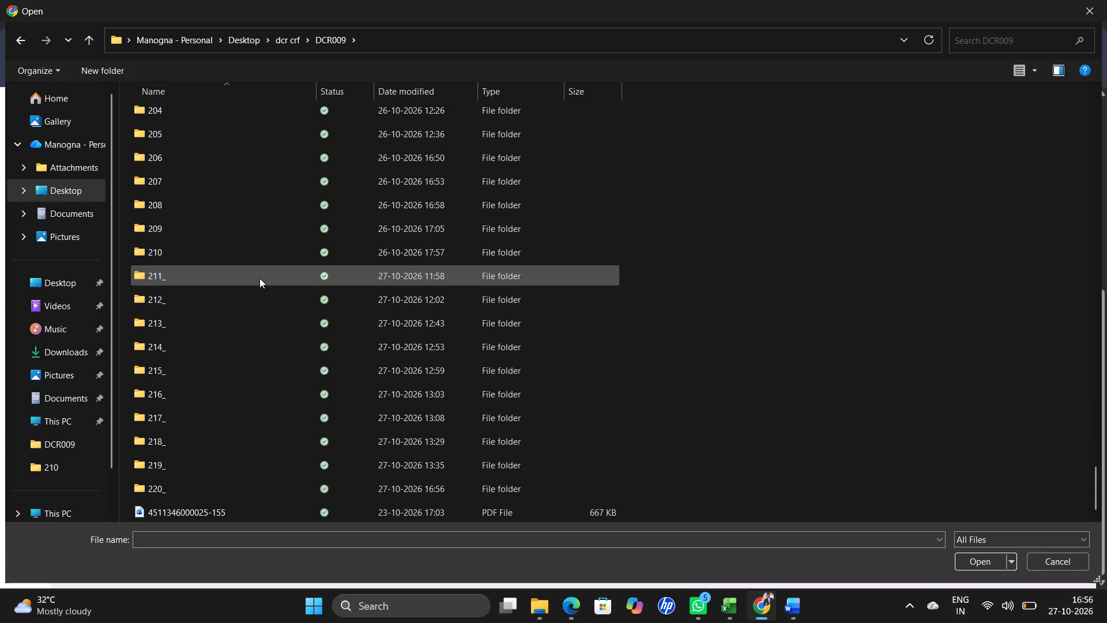
double_click(263, 487)
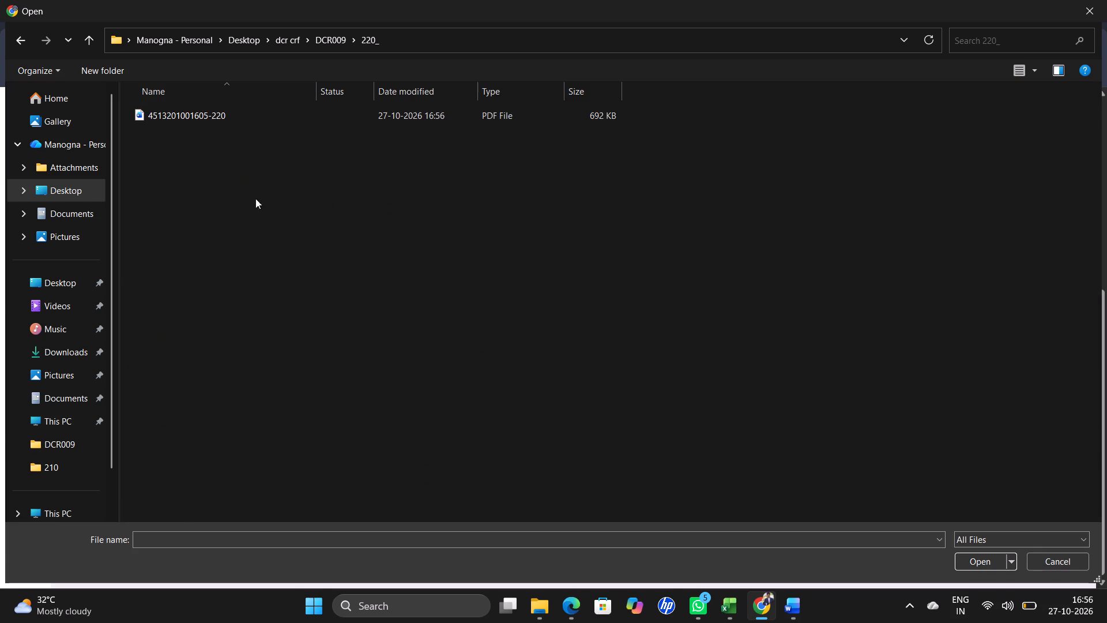
double_click(221, 125)
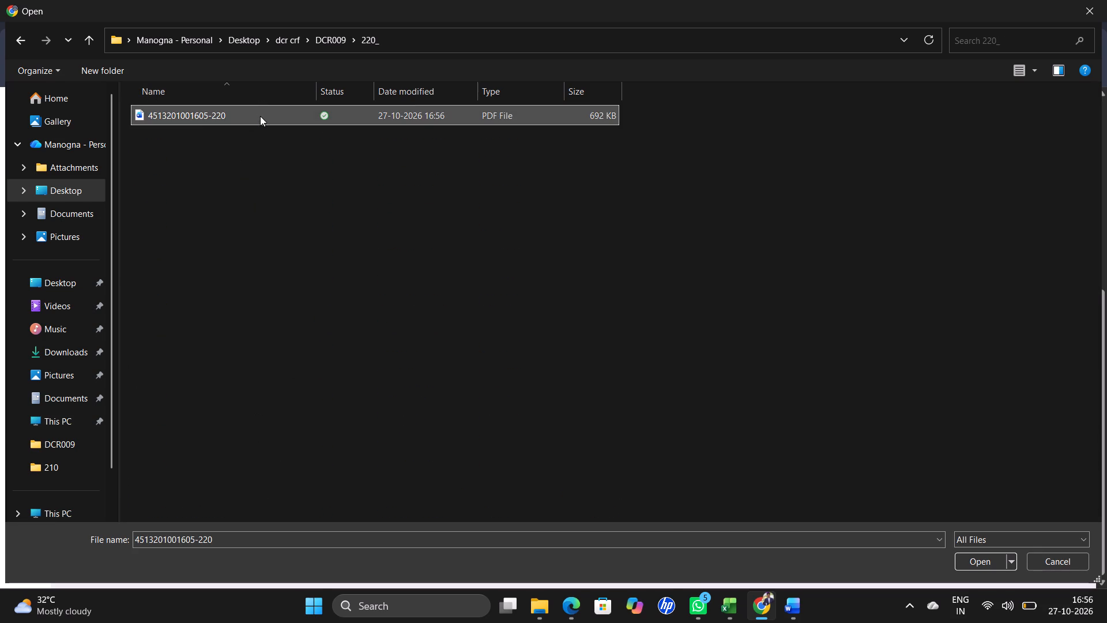
double_click(261, 114)
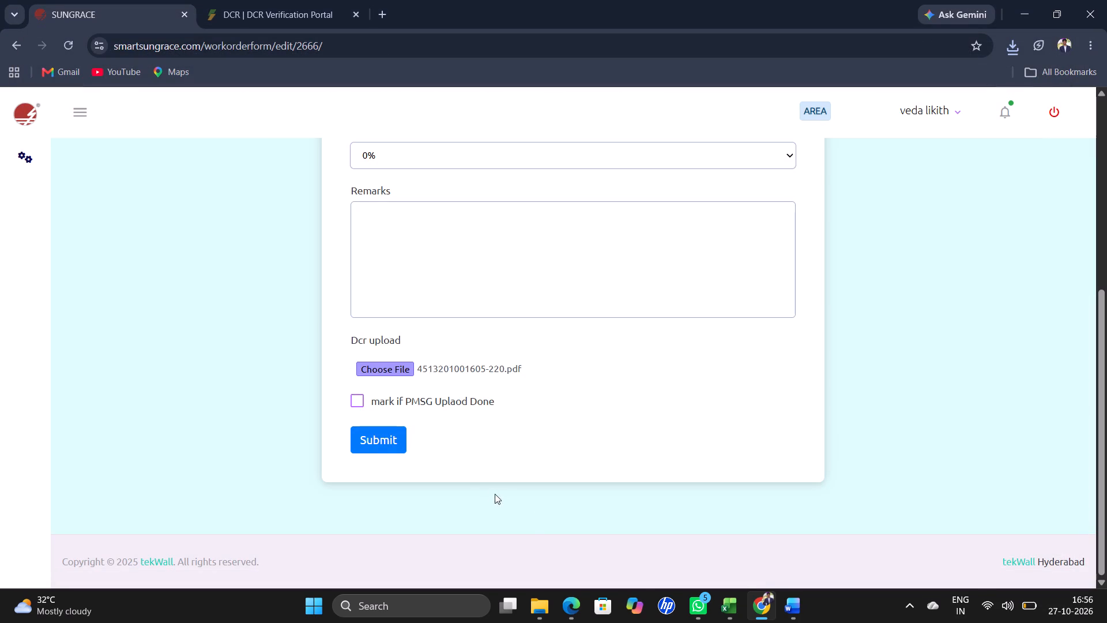
left_click(378, 438)
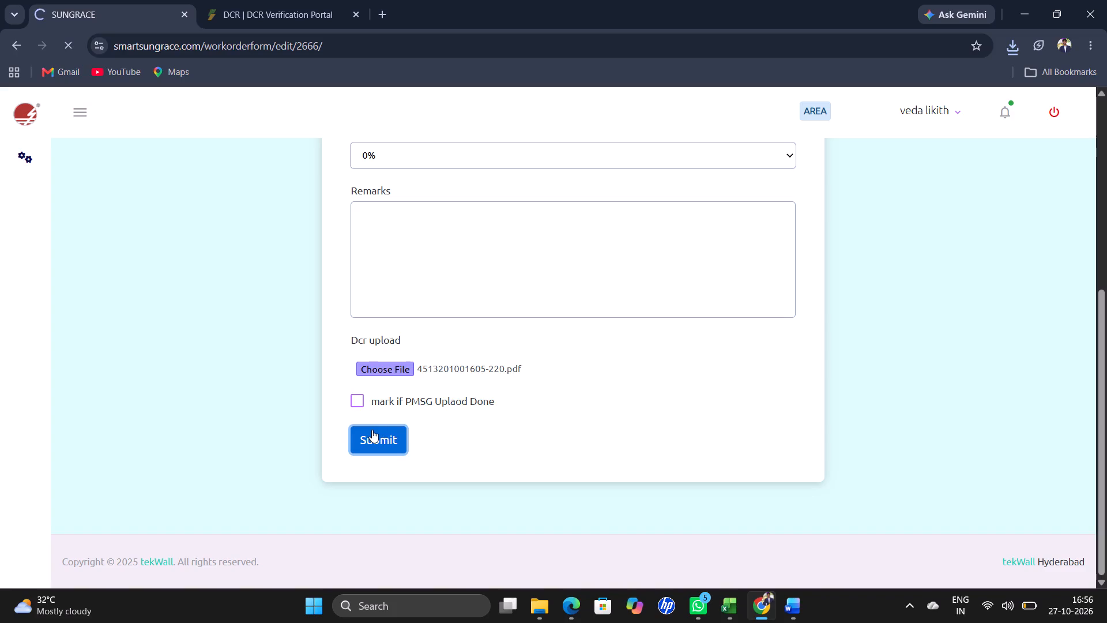
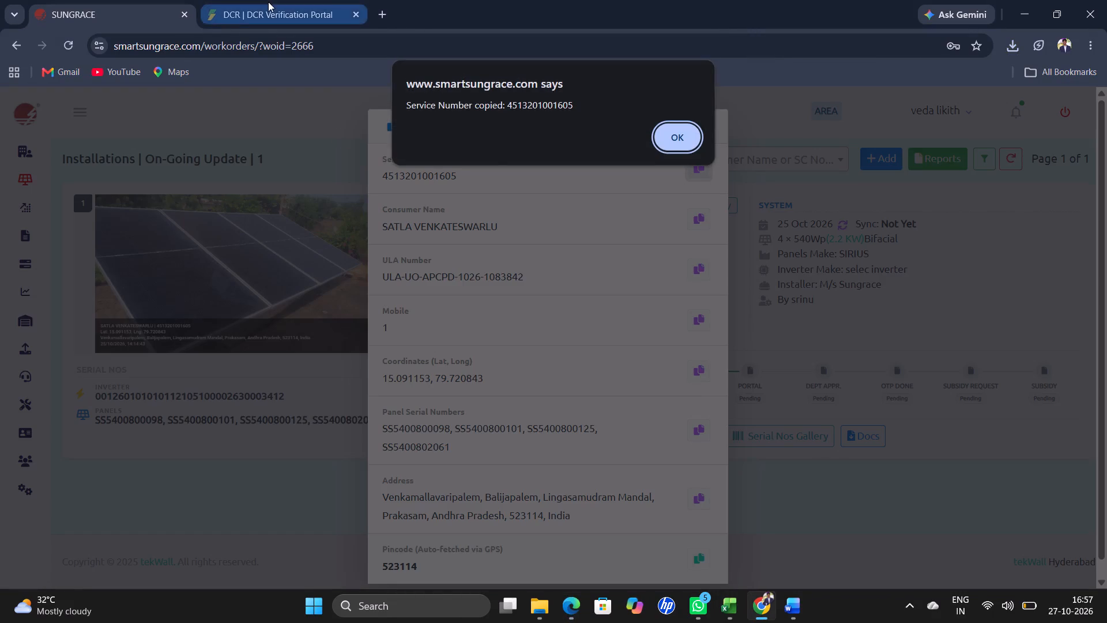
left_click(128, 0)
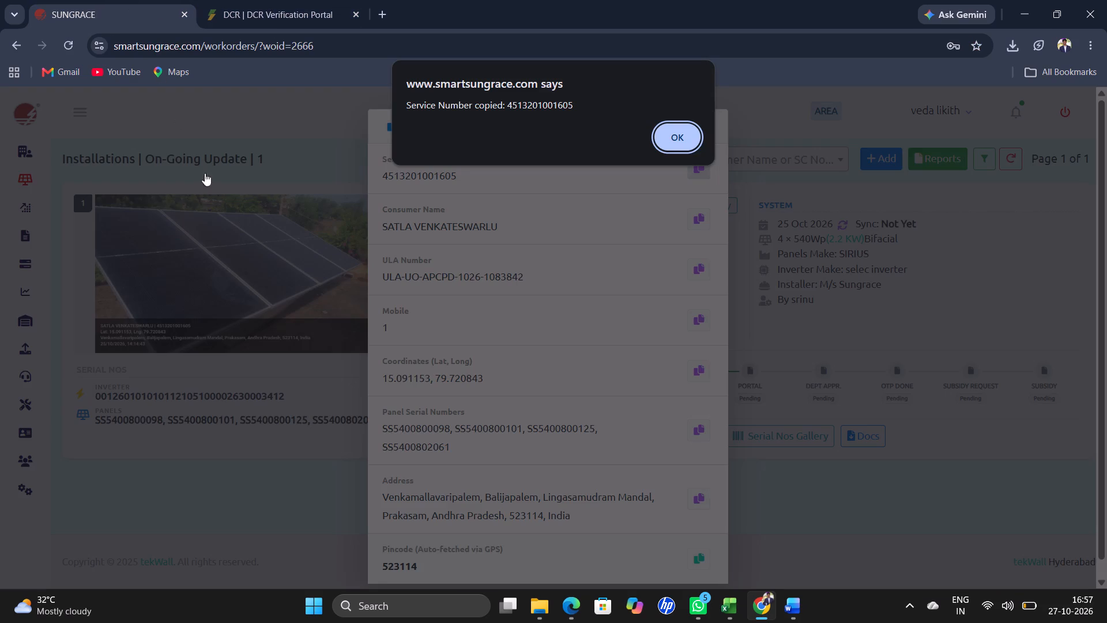
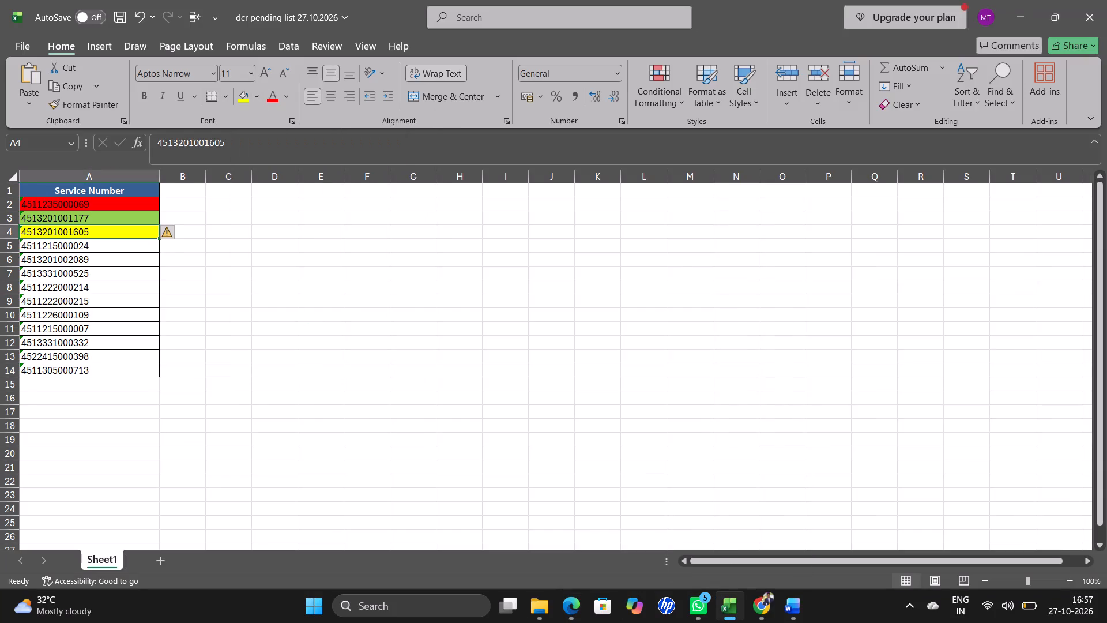
Copy the service number in row 5 of the DCR pending list and open its work order in SUNGRACE.
key("Down")
key("ctrl+c")
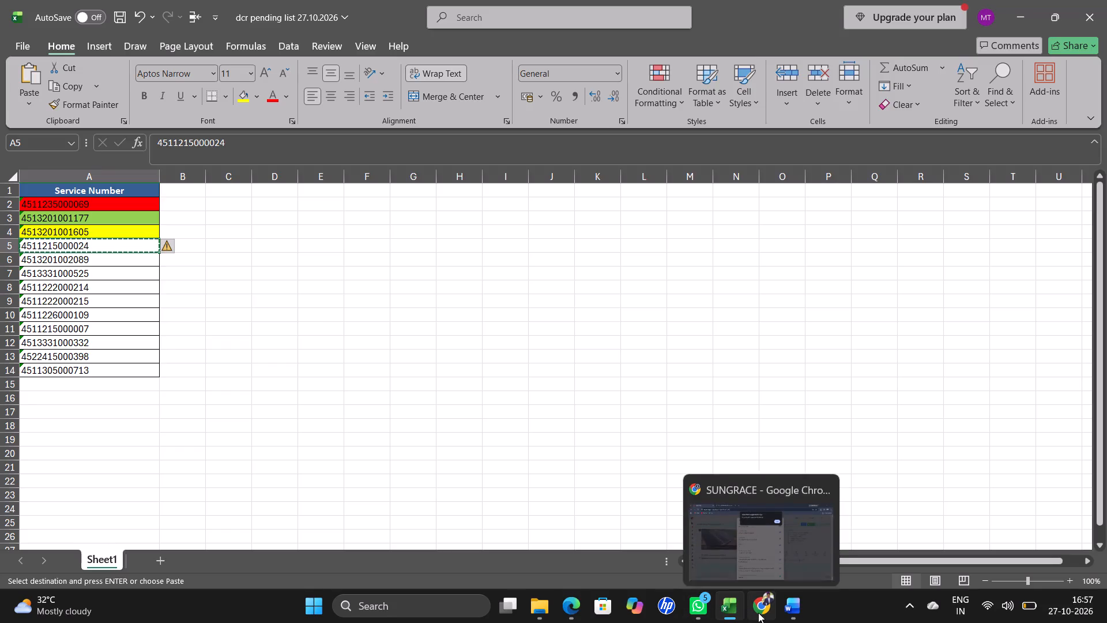
left_click(755, 564)
left_click(689, 127)
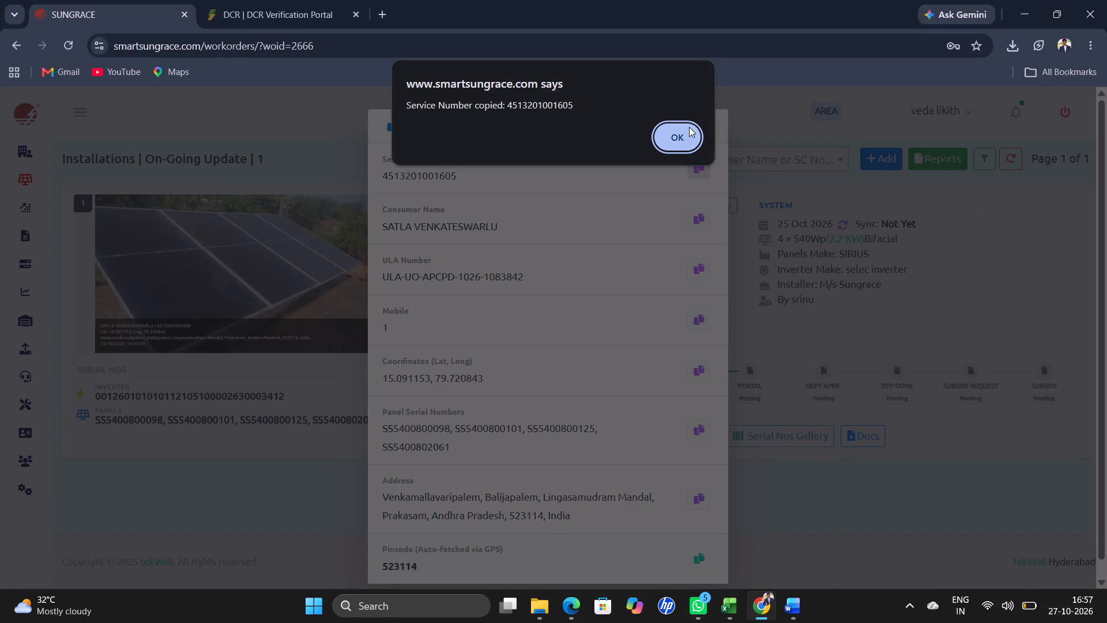
left_click(714, 119)
left_click(707, 147)
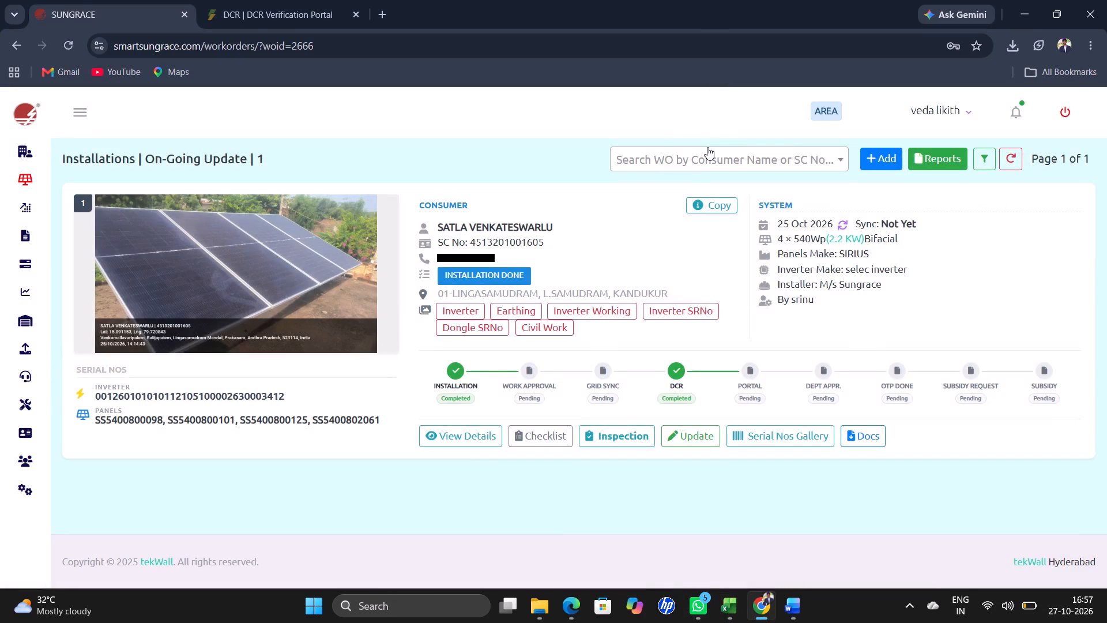
key("ctrl+v")
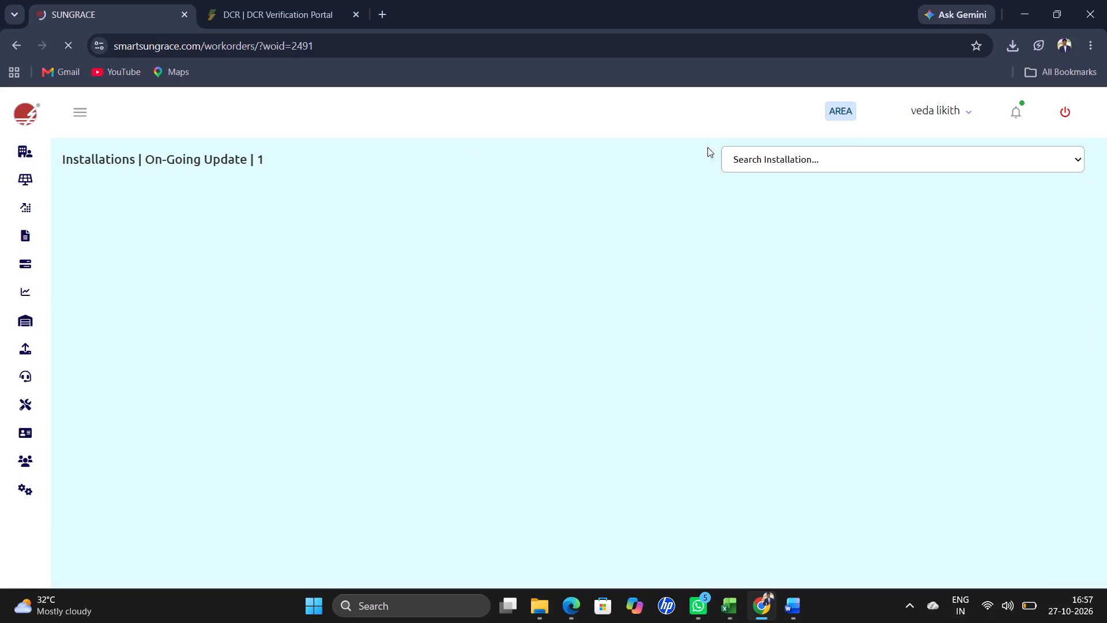
Copy the consumer's ULA number from SUNGRACE and enter it as Consumer Application Number in a new B2C DCR on the DCR portal.
left_click(707, 208, "ctrl")
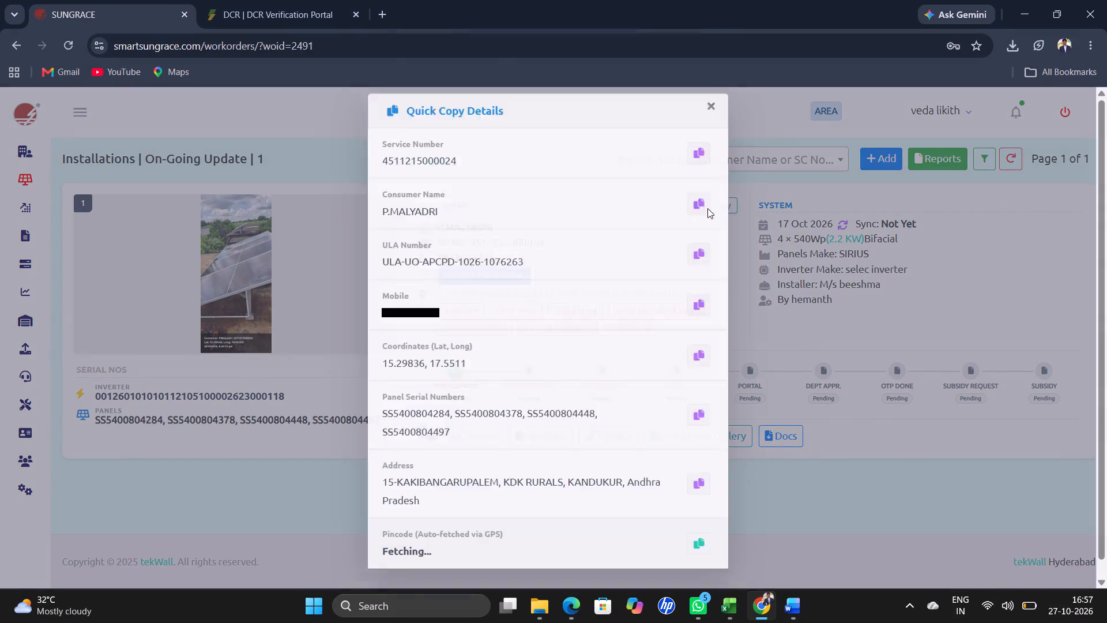
left_click(701, 269, "ctrl")
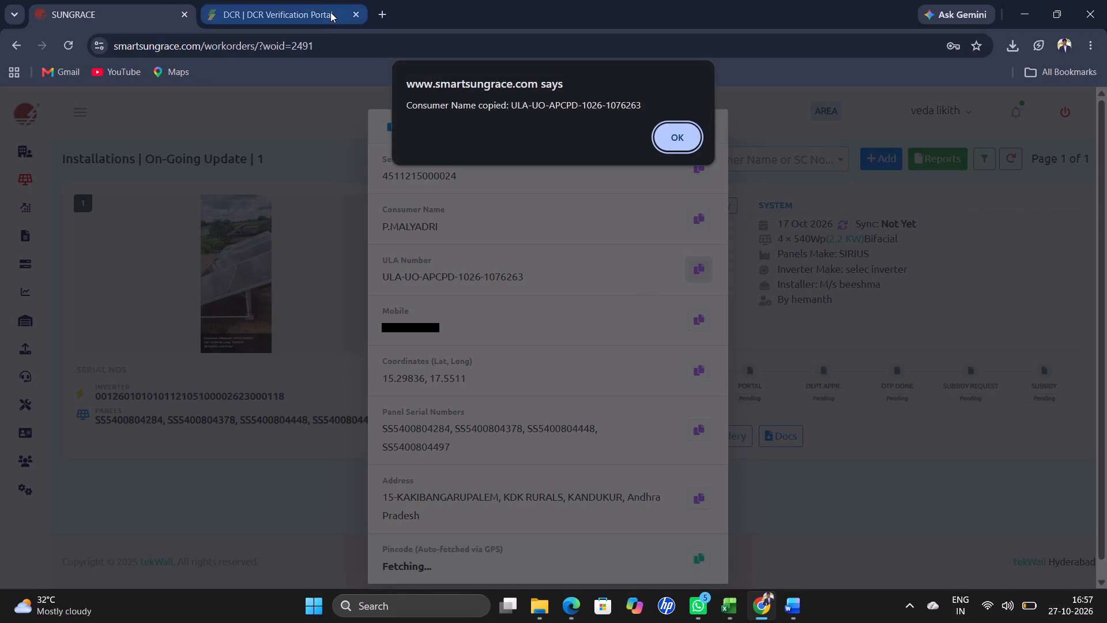
left_click(330, 12, "ctrl")
left_click(967, 136, "ctrl")
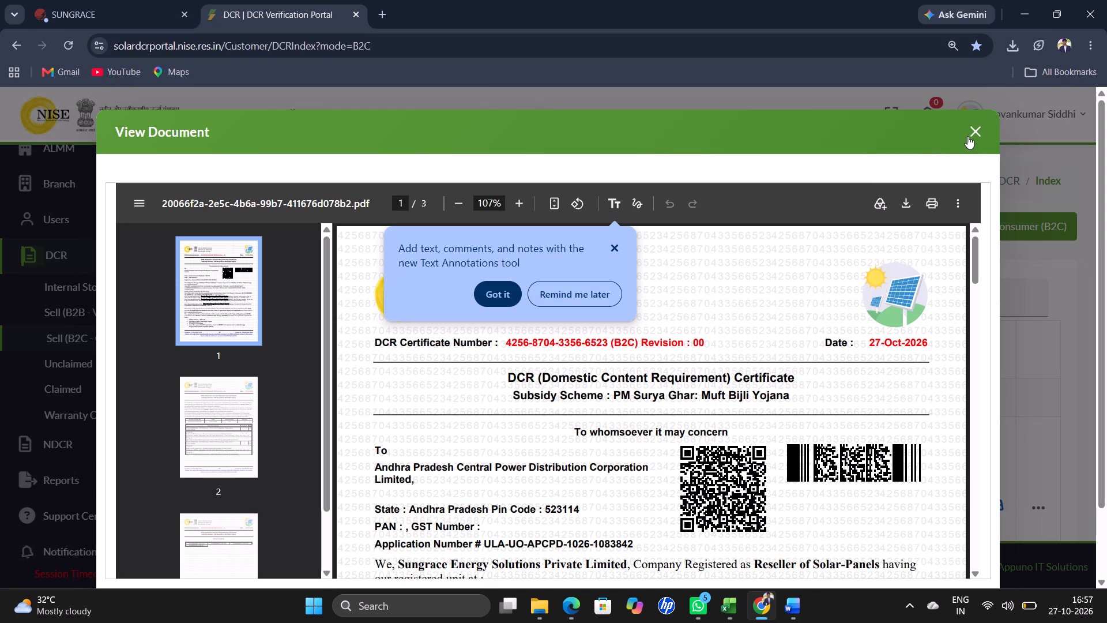
left_click(961, 224, "ctrl")
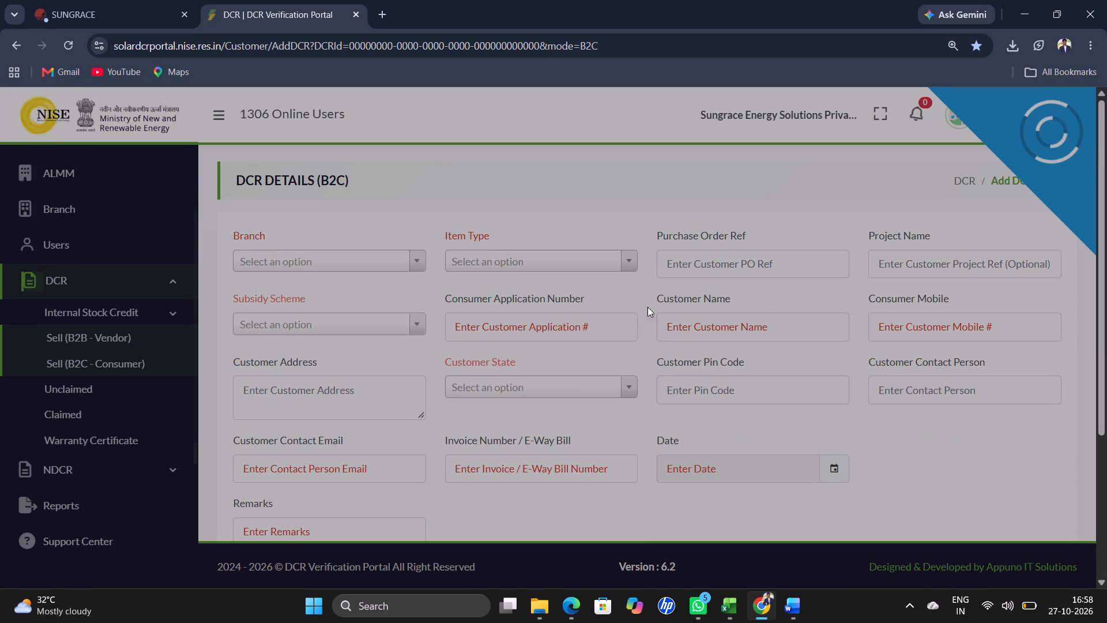
left_click(634, 319, "ctrl")
key("ctrl+v")
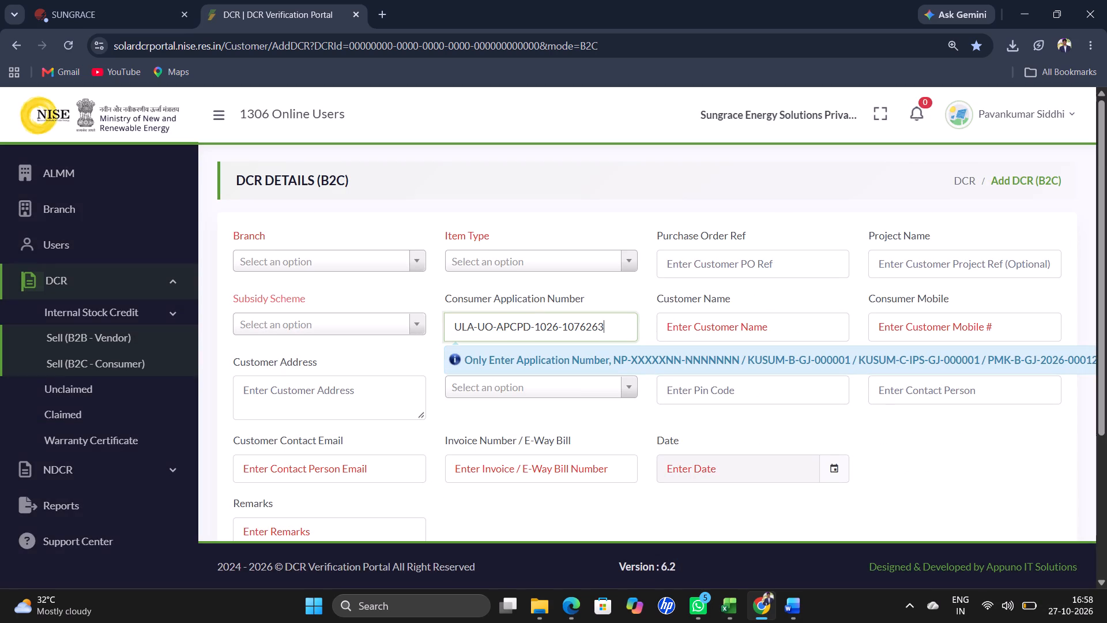
Set the branch to Andhra Pradesh, the subsidy scheme to PM Surya Ghar: Muft Bijli Yojana and the item type to Solar Panels.
left_click(378, 257)
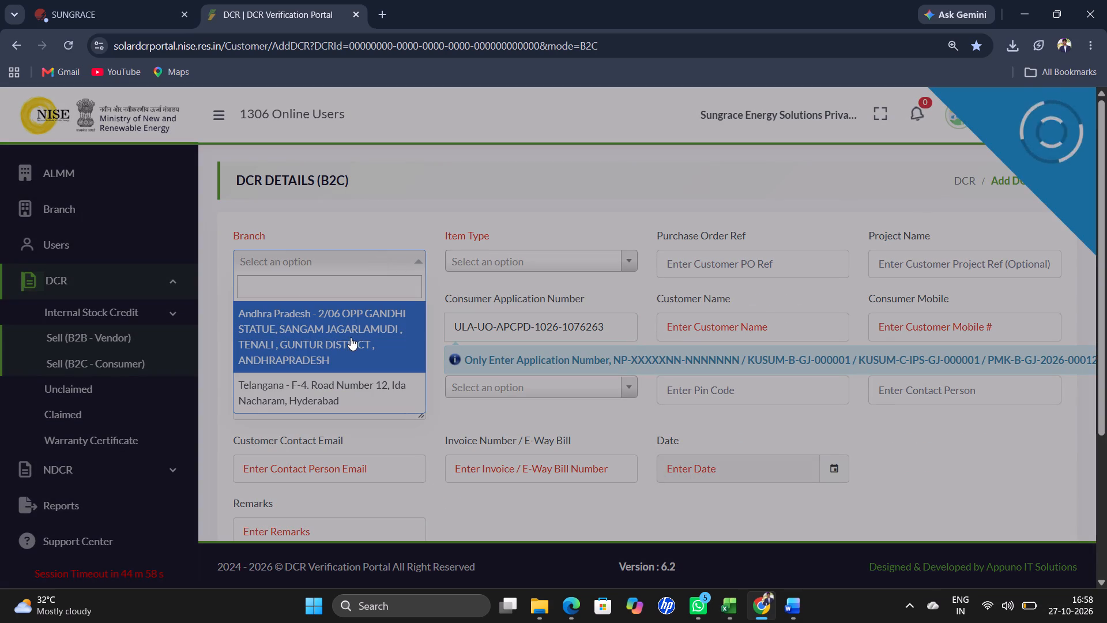
left_click(351, 337)
left_click(348, 322)
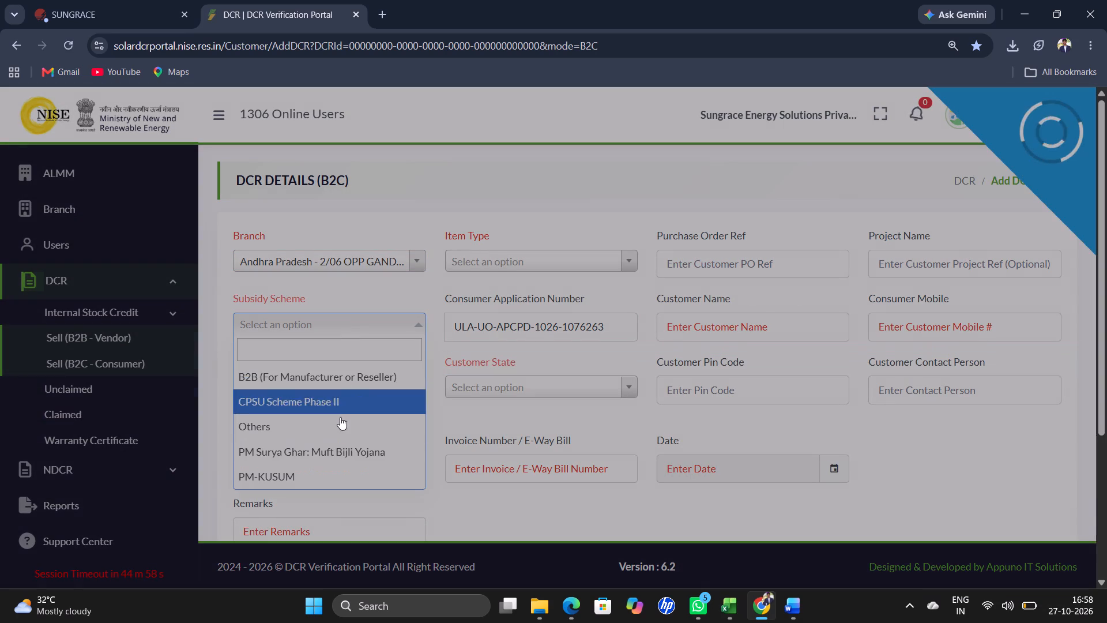
left_click(340, 444)
left_click(484, 264)
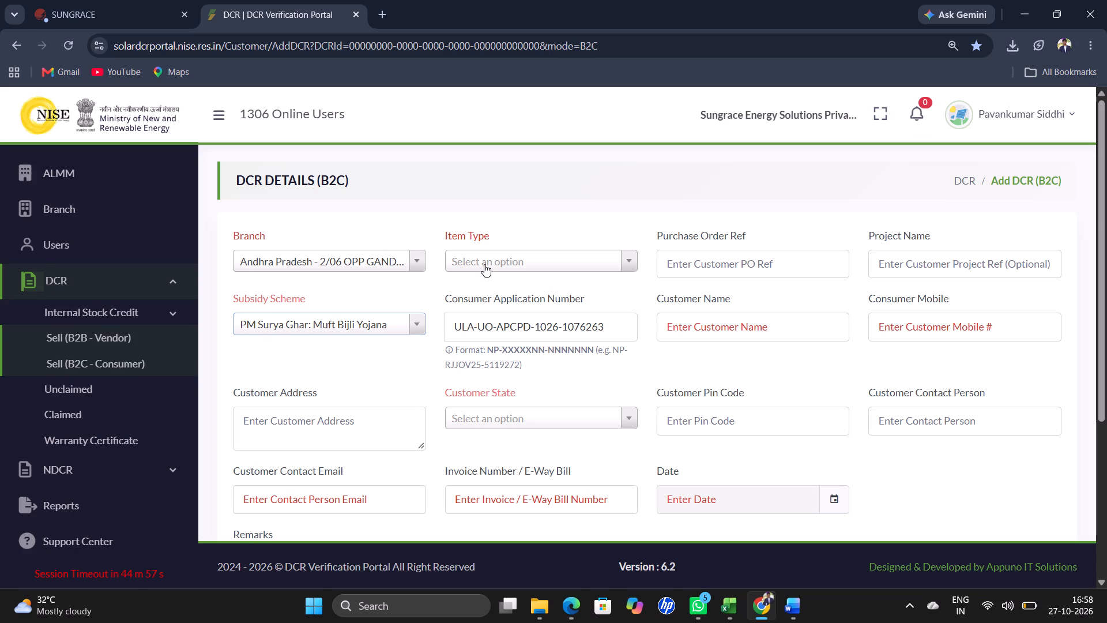
left_click(477, 313)
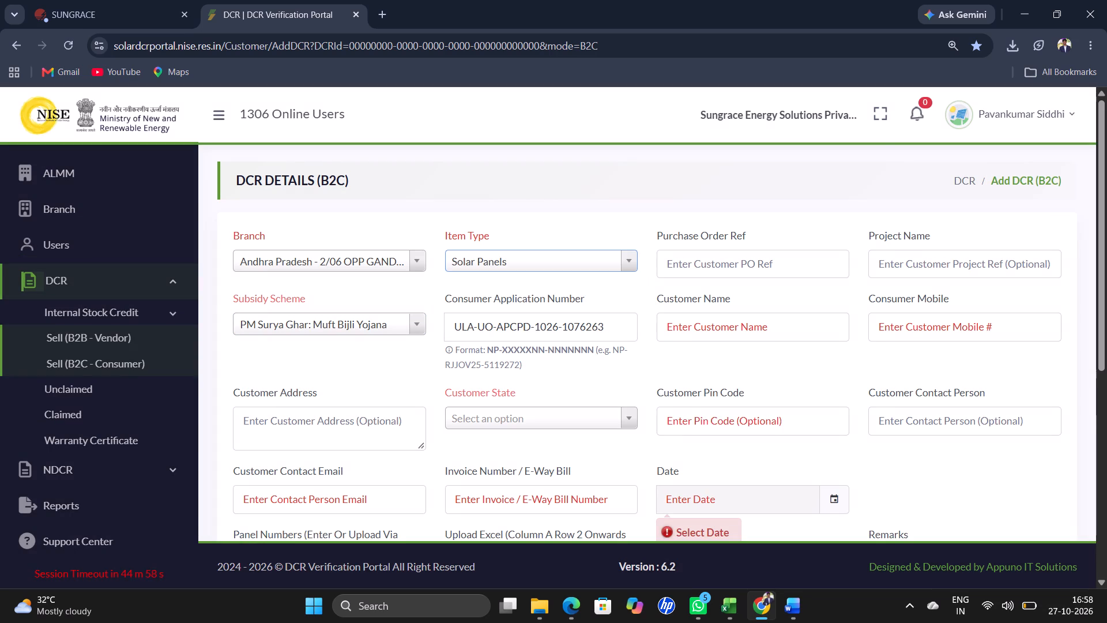
left_click(706, 321)
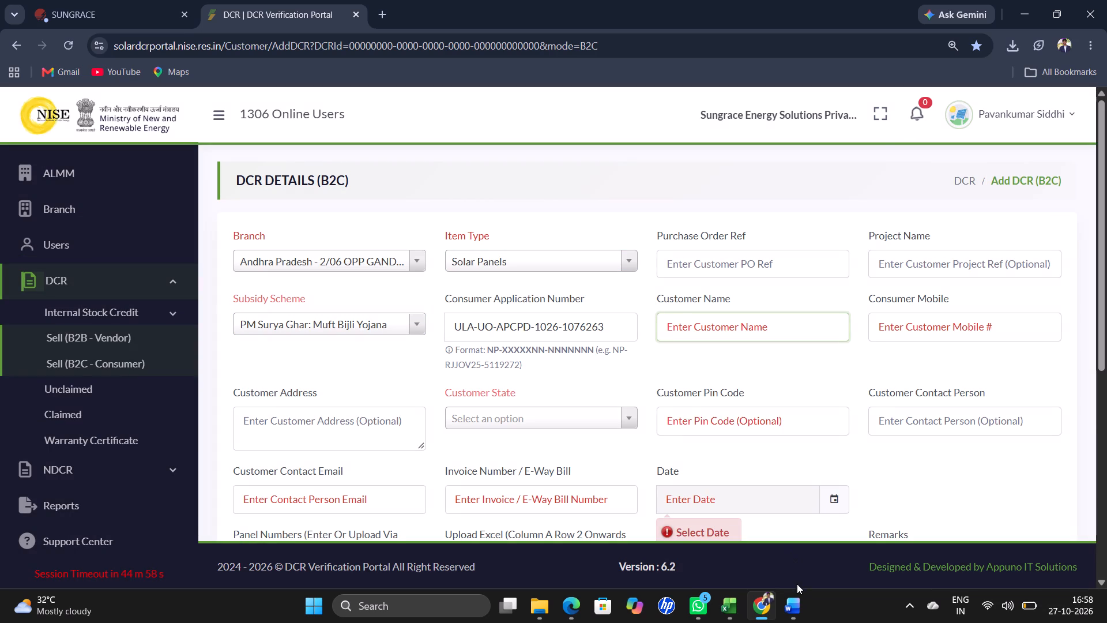
left_click(788, 546)
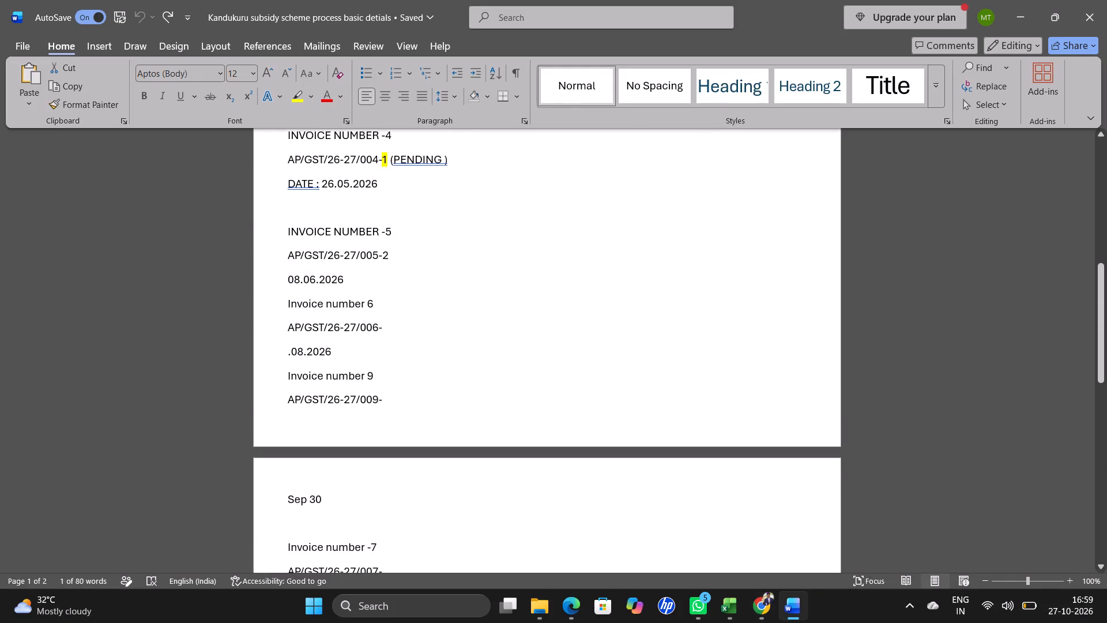
left_click_drag(386, 400, 252, 408)
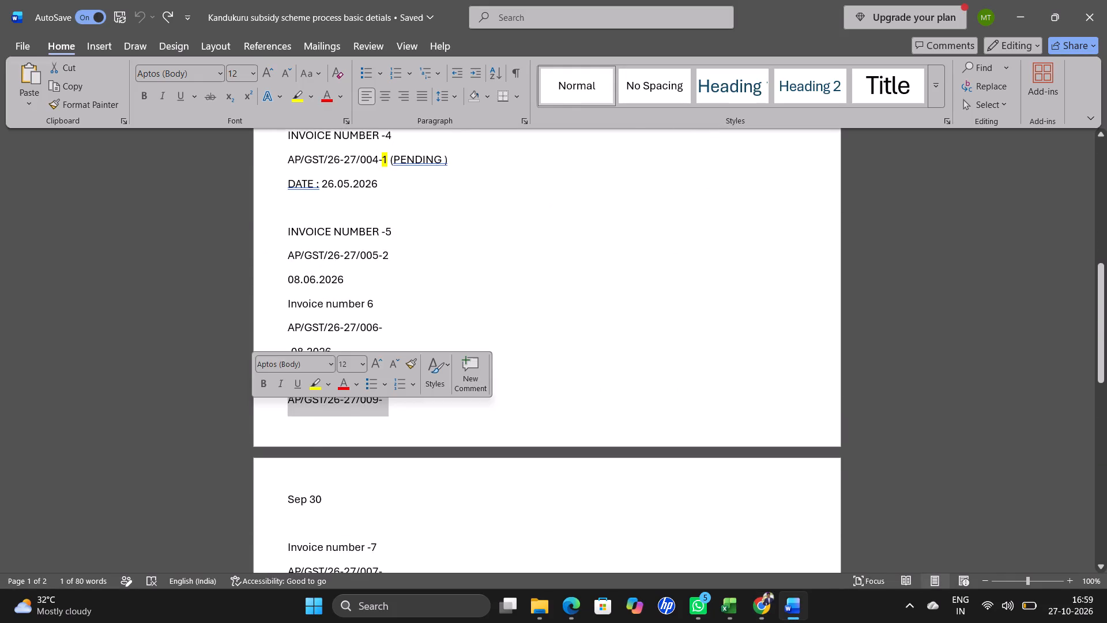
key("ctrl+c")
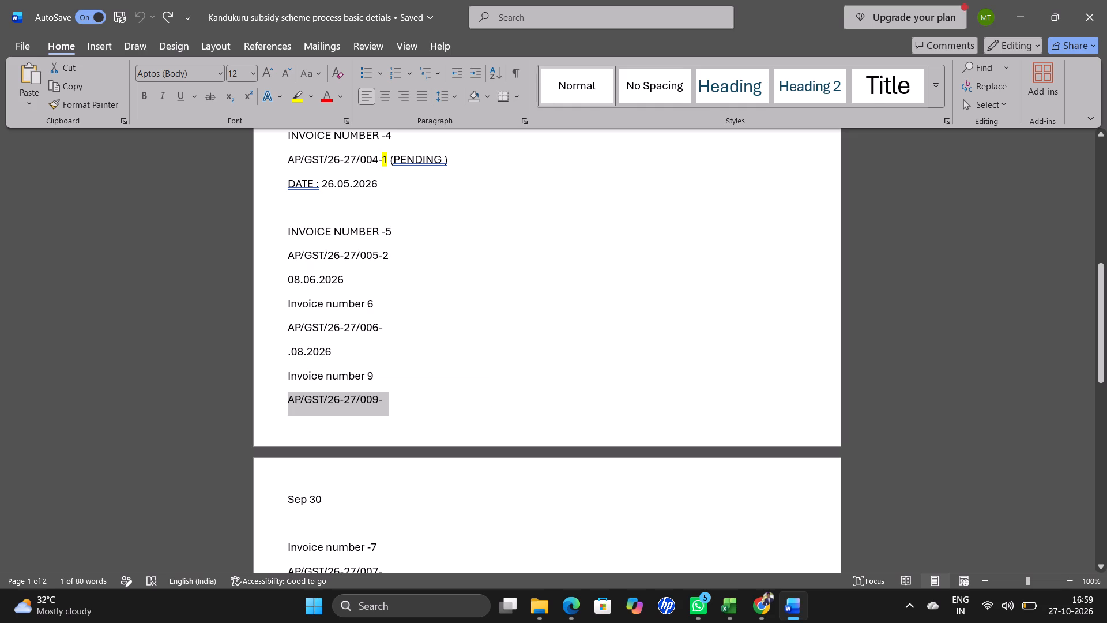
left_click(745, 531)
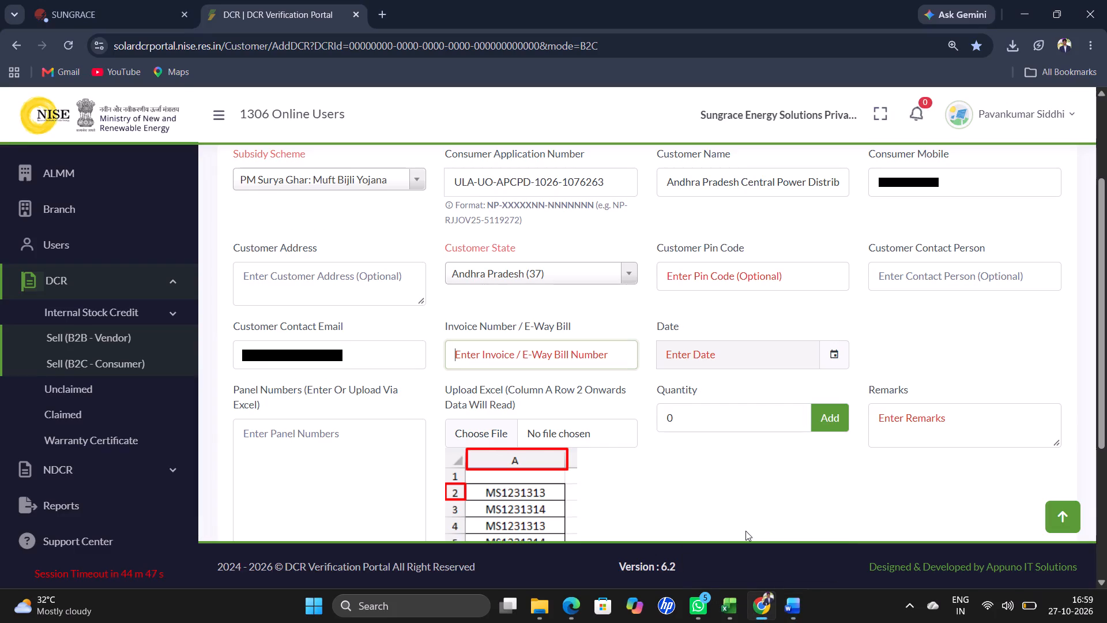
key("ctrl+v")
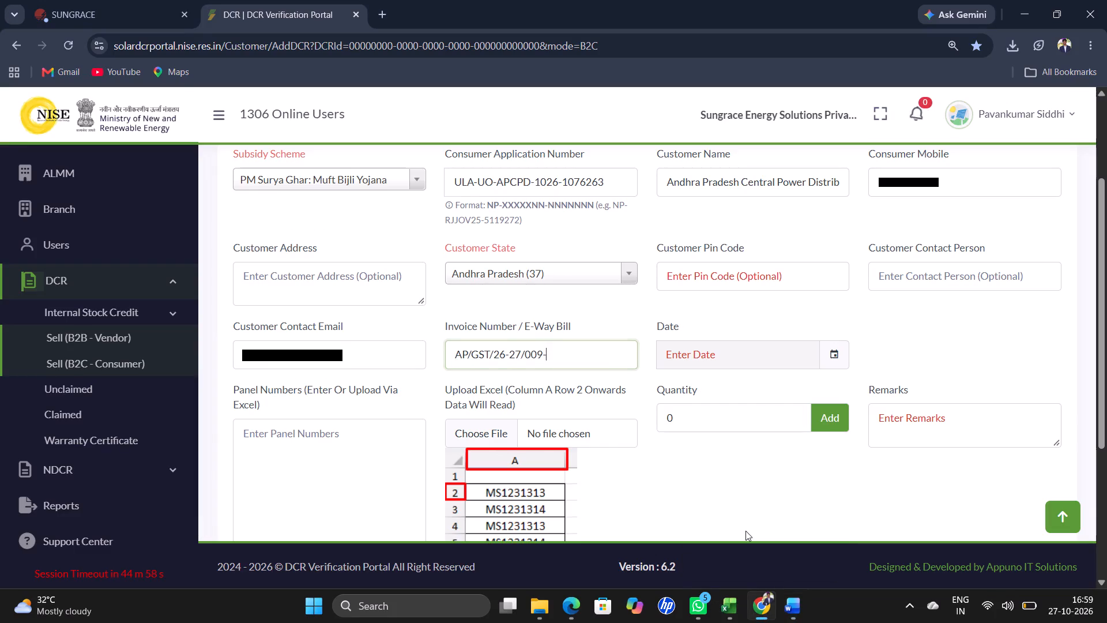
type("221")
Set the DCR form's invoice date to 30-Sep-2026.
left_click(740, 362)
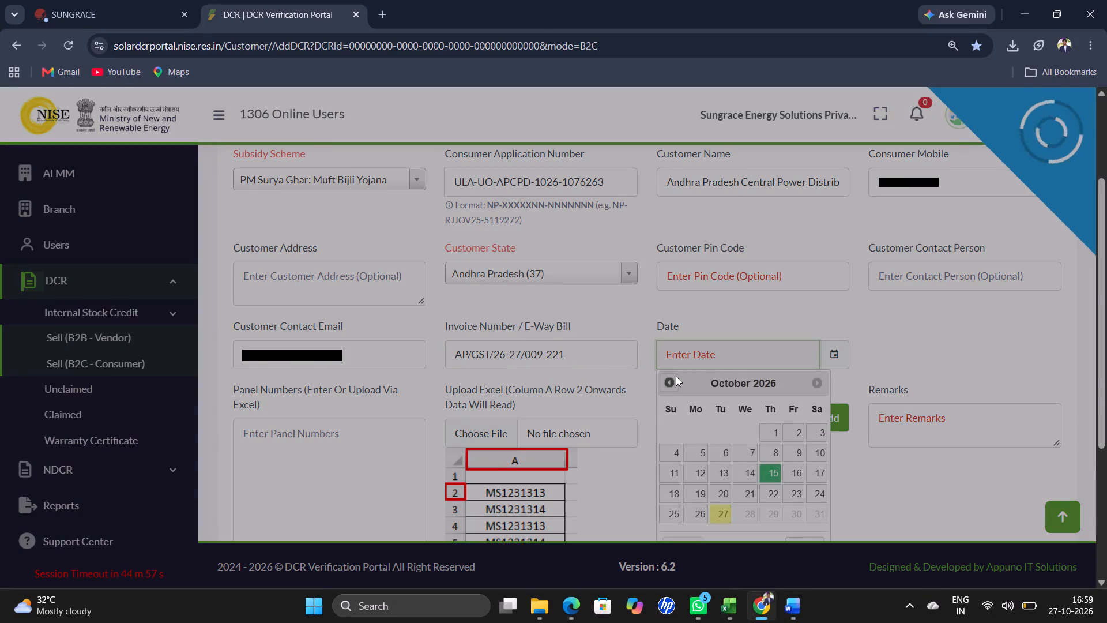
left_click(676, 376)
left_click(755, 515)
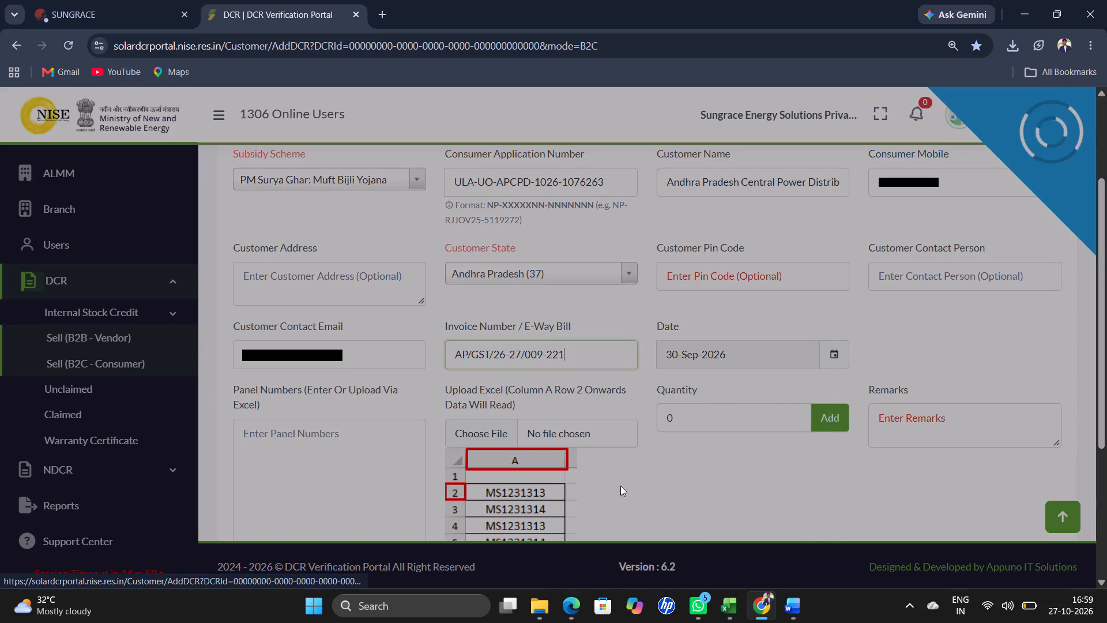
Copy the consumer's panel serial numbers from SUNGRACE's Quick Copy Details into the DCR form's Panel Numbers.
left_click(410, 485)
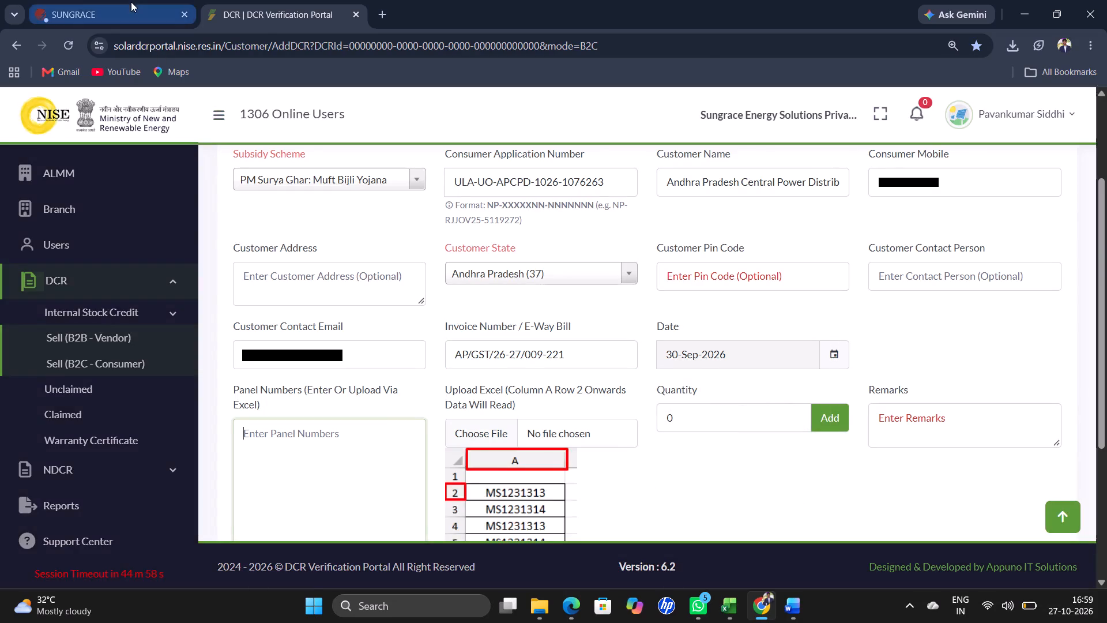
left_click_drag(131, 2, 541, 117)
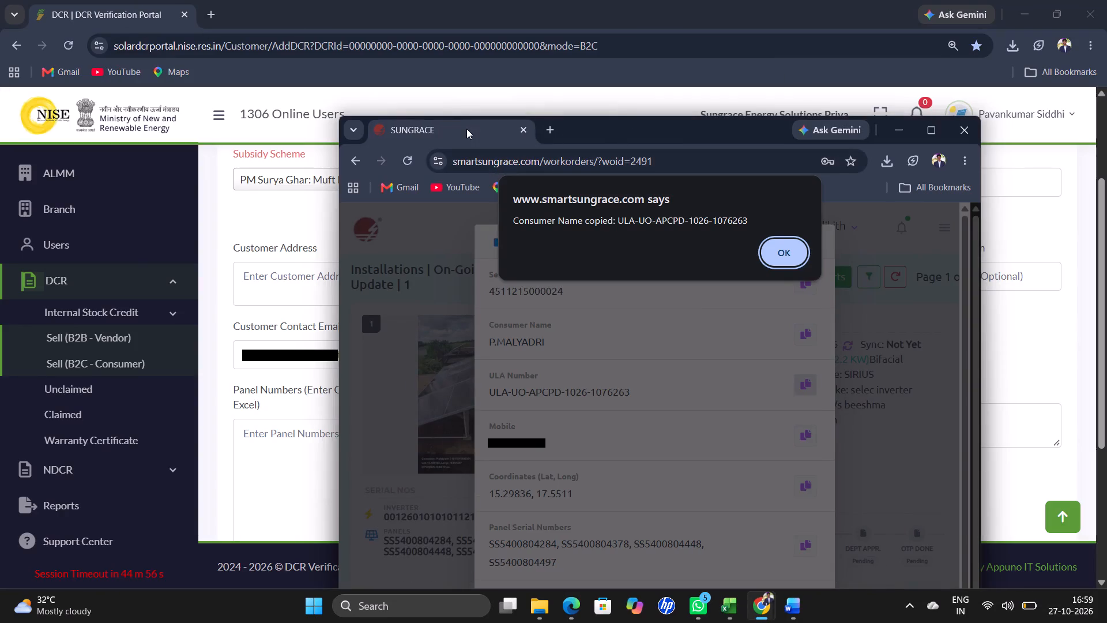
left_click_drag(466, 129, 442, 0)
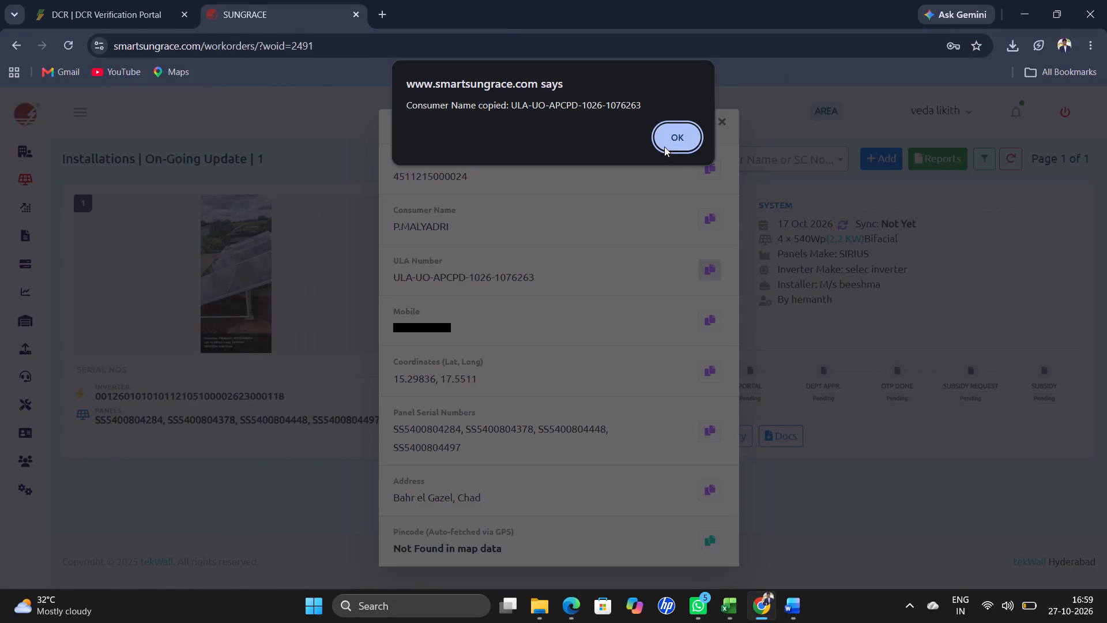
left_click(664, 147)
left_click(706, 427)
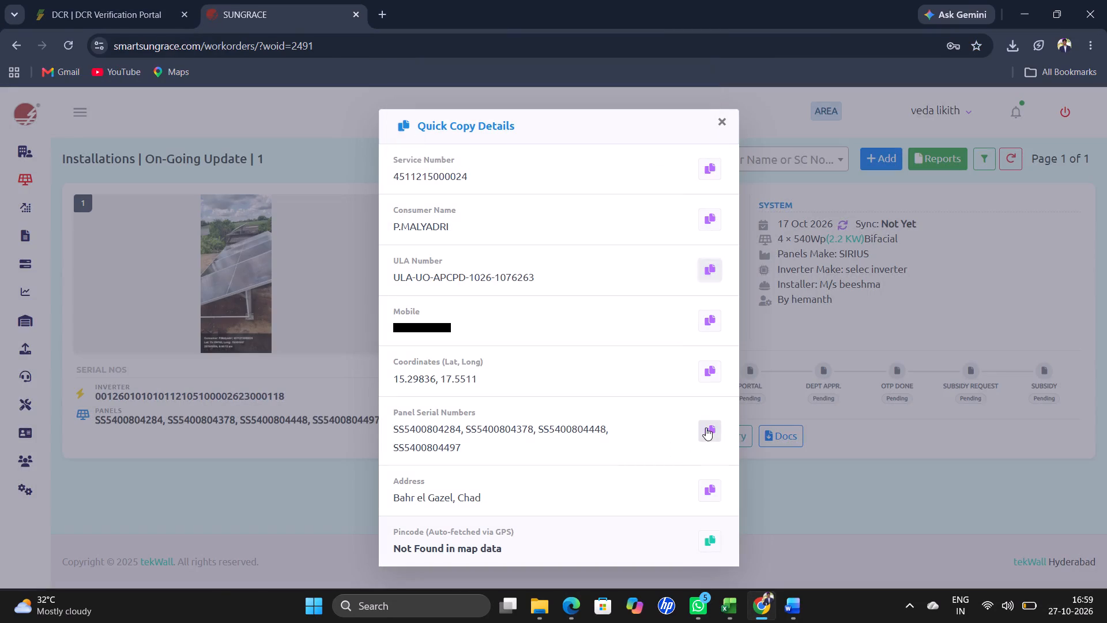
left_click(120, 1)
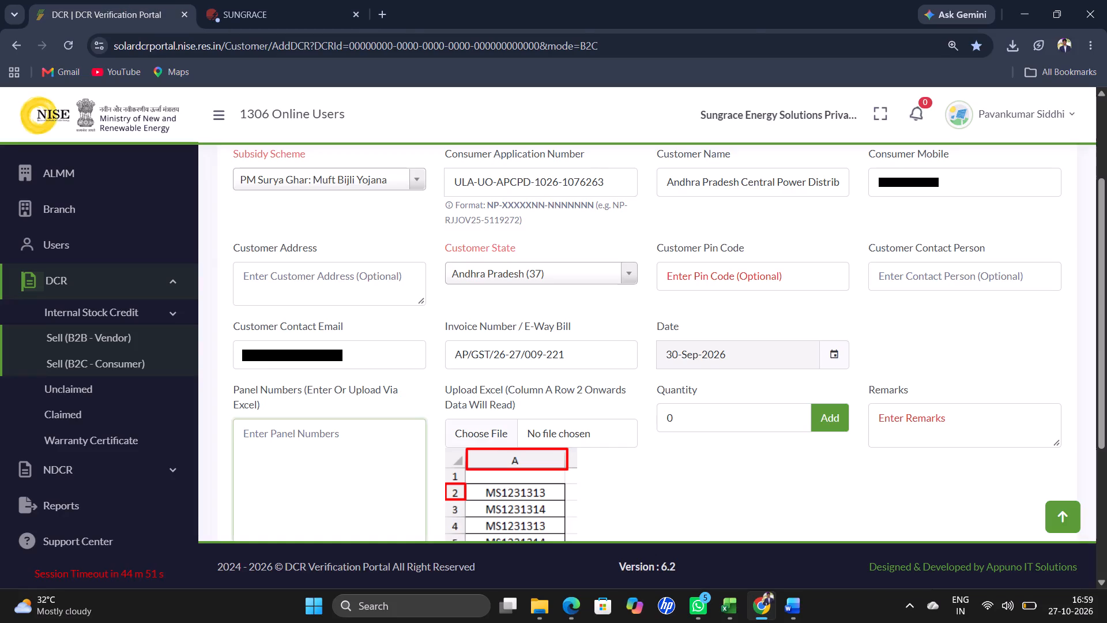
key("ctrl+v")
key("Left")
key("Left")
key("Left")
key("Left")
key("Left")
key("Left")
key("Left")
key("Left")
key("Left")
key("Left")
key("Left")
key("Left")
key("Left")
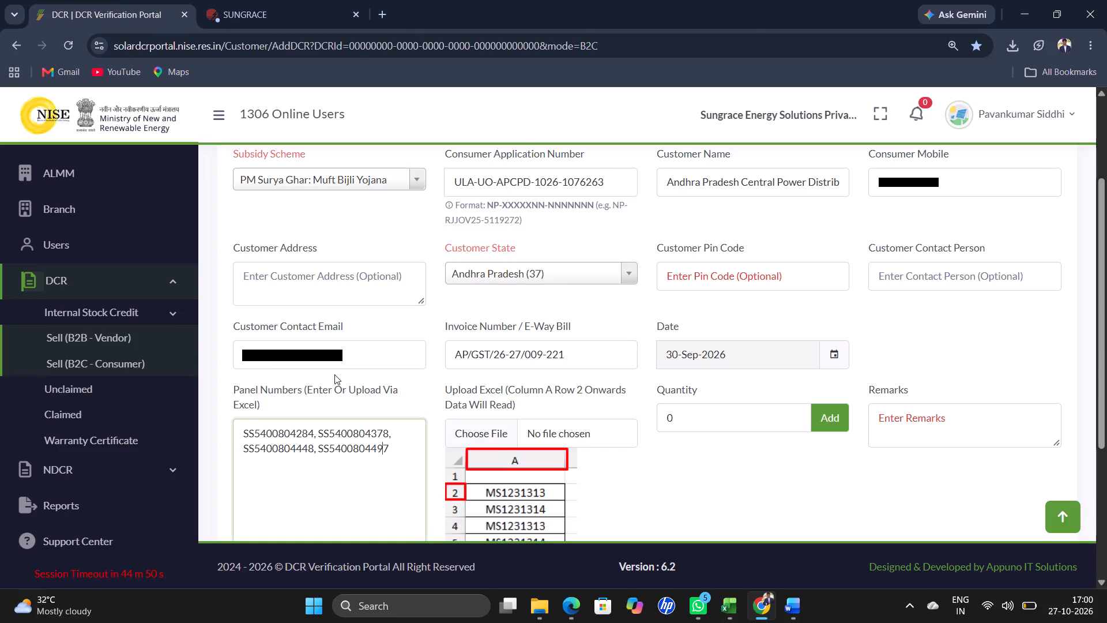
key("Right")
key("BackSpace")
key("BackSpace")
key("Return")
key("Up")
key("Up")
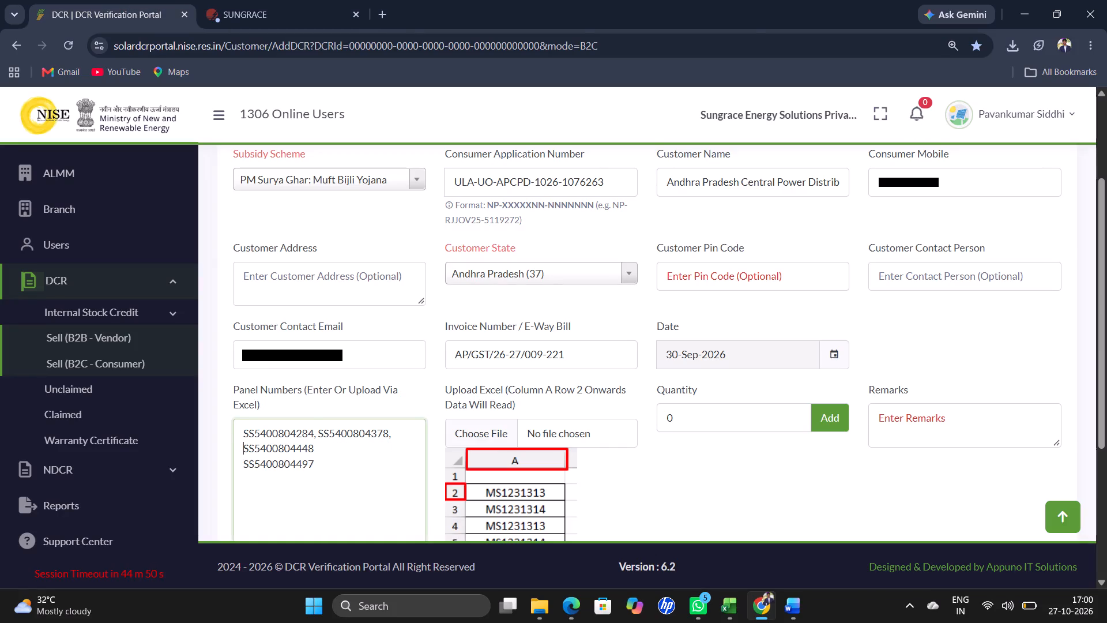
key("Right")
key("Right")
key("Right")
key("Right")
key("Right")
key("Right")
key("Right")
key("Right")
key("Right")
key("Right")
key("Right")
key("Right")
key("Right")
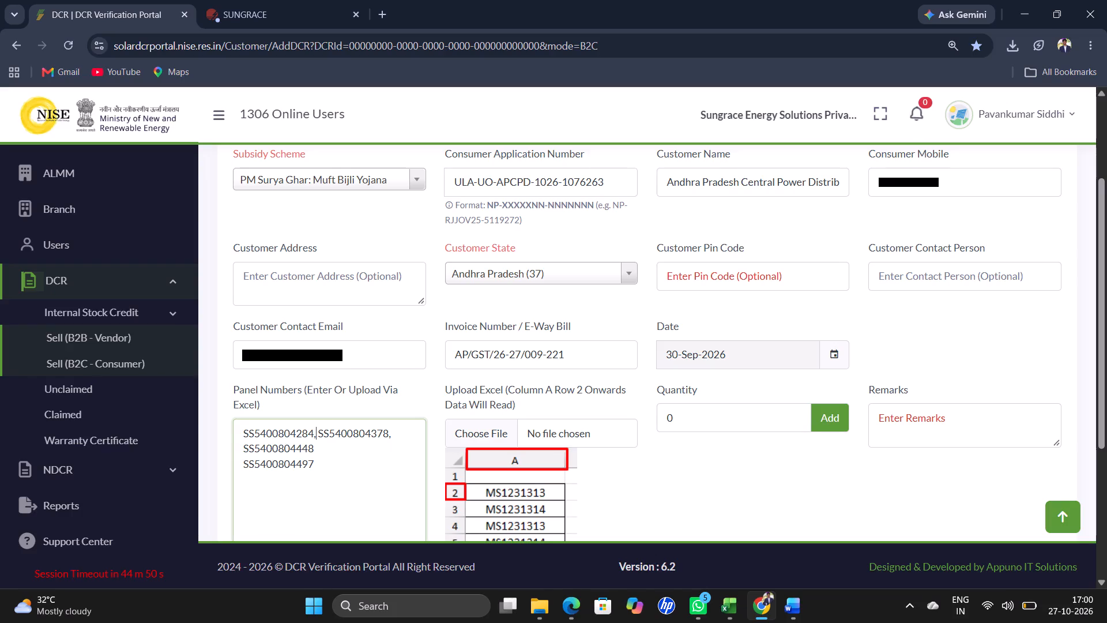
key("Right")
key("BackSpace")
key("BackSpace")
key("Return")
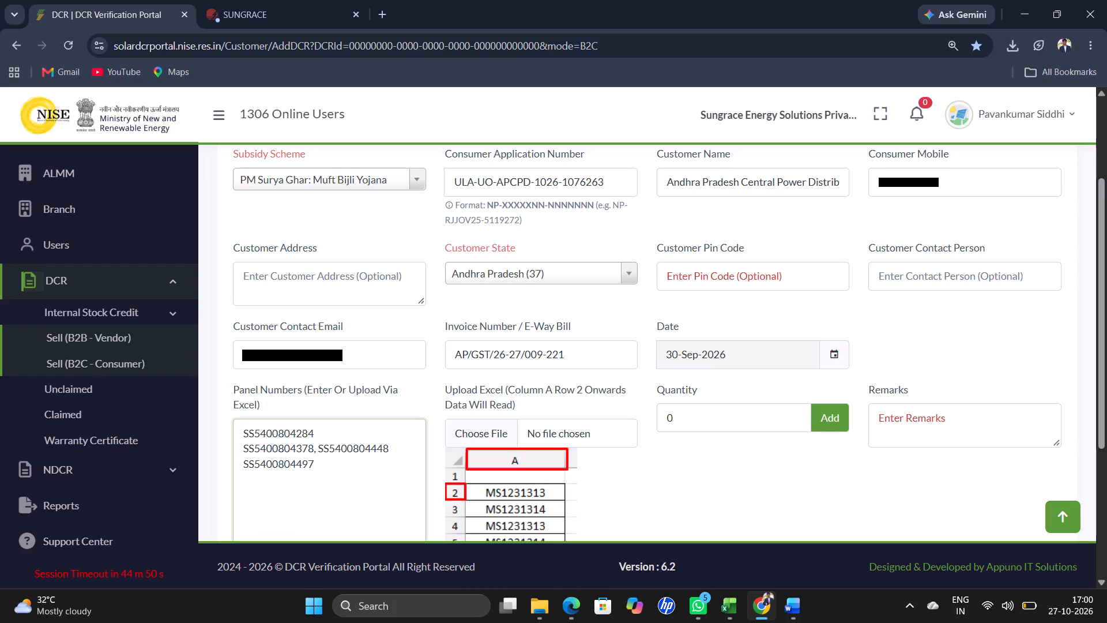
key("Right")
key("Right")
key("Right")
key("Right")
key("Right")
key("Right")
key("Right")
key("Right")
key("Right")
key("Right")
key("Right")
key("Right")
key("Right")
key("Right")
key("BackSpace")
key("BackSpace")
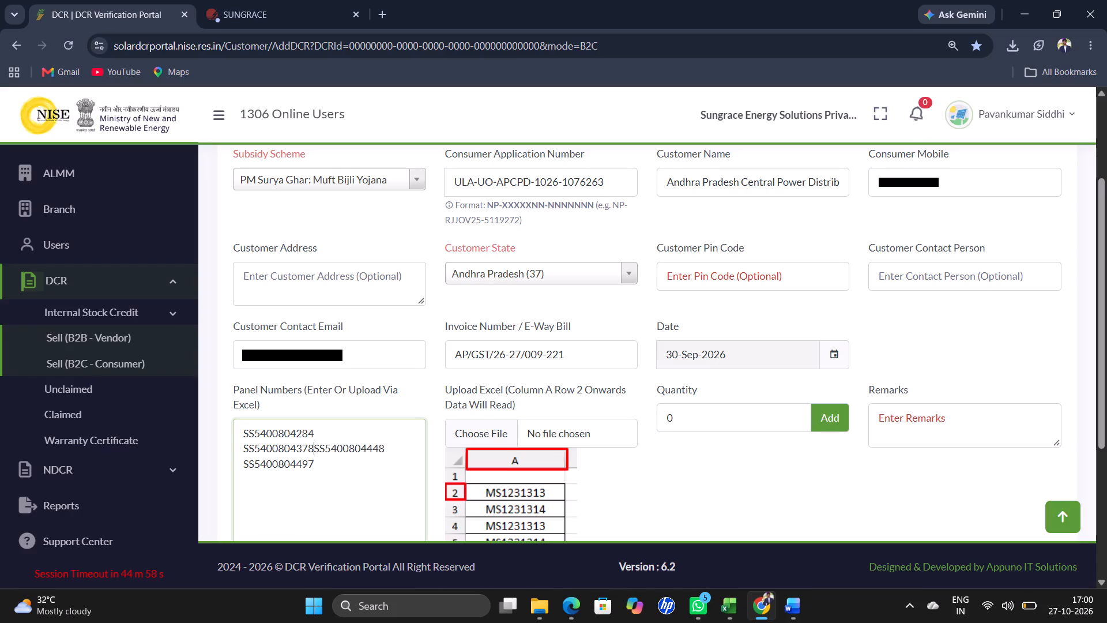
key("Return")
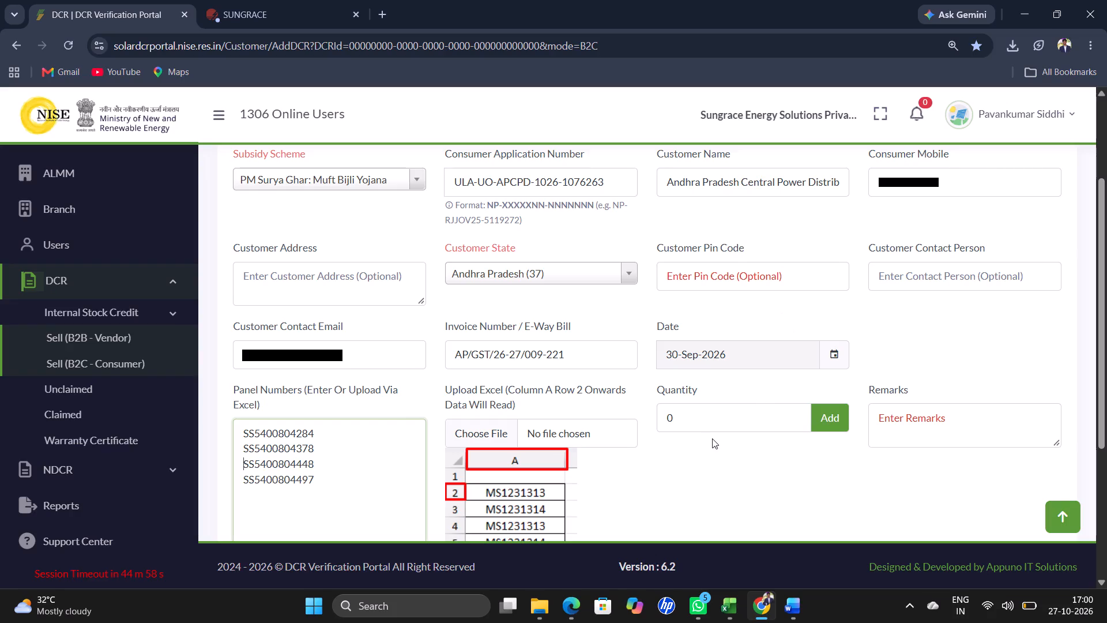
Set the quantity to 4 and add the listed panels to the DCR form.
left_click_drag(712, 438, 711, 422)
left_click(711, 422)
key("BackSpace")
key("4")
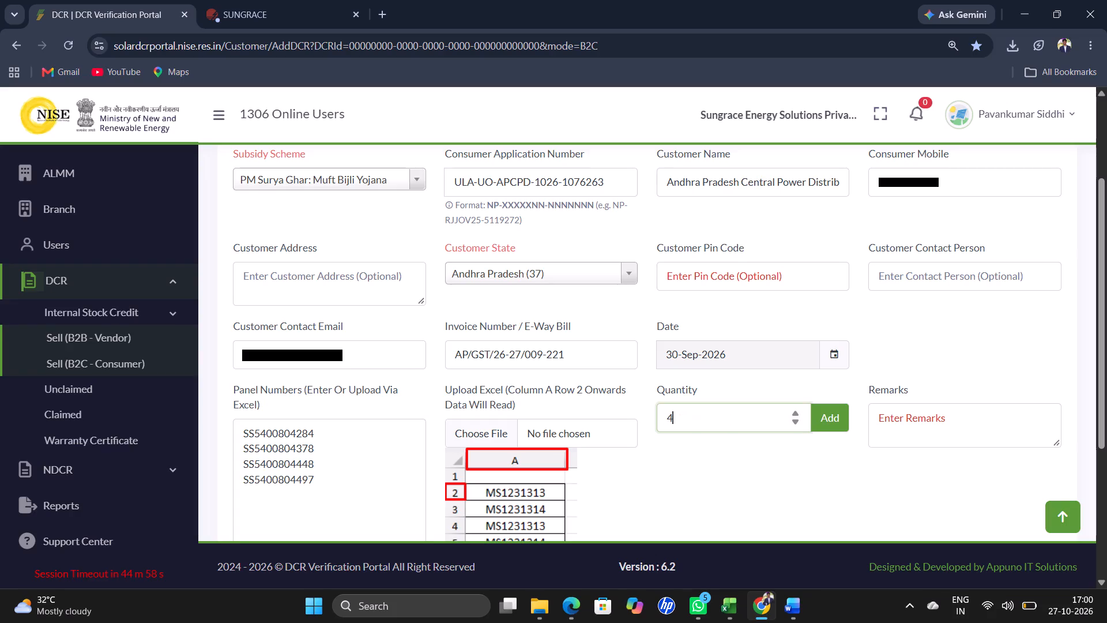
left_click(830, 412)
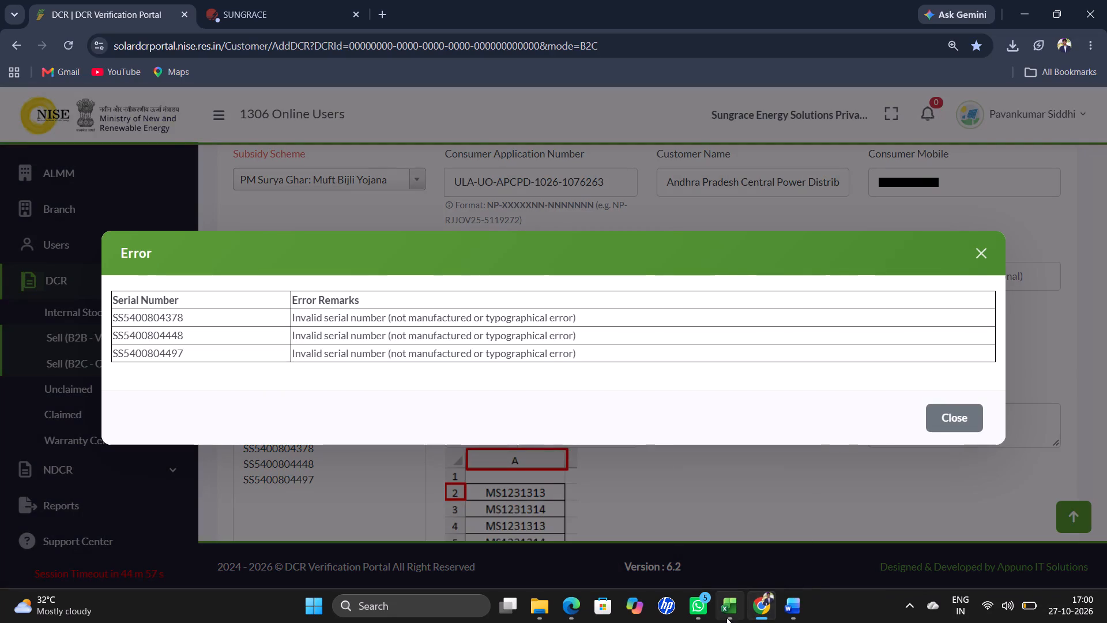
Fill the current consumer's service number in cell A5 of the DCR pending list with red.
left_click(720, 545)
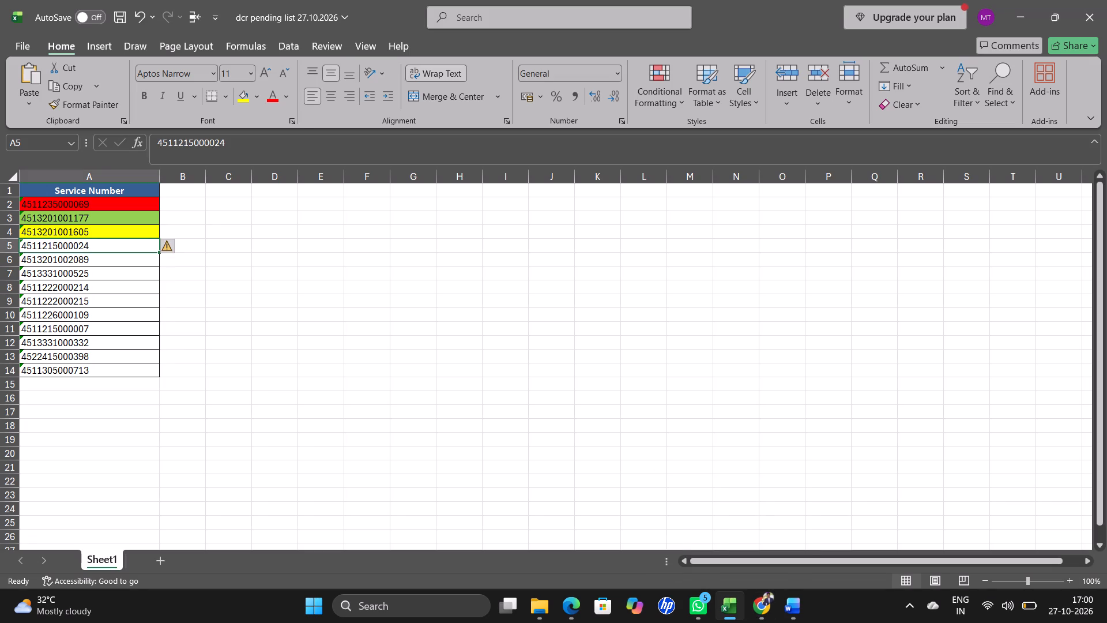
left_click(258, 90)
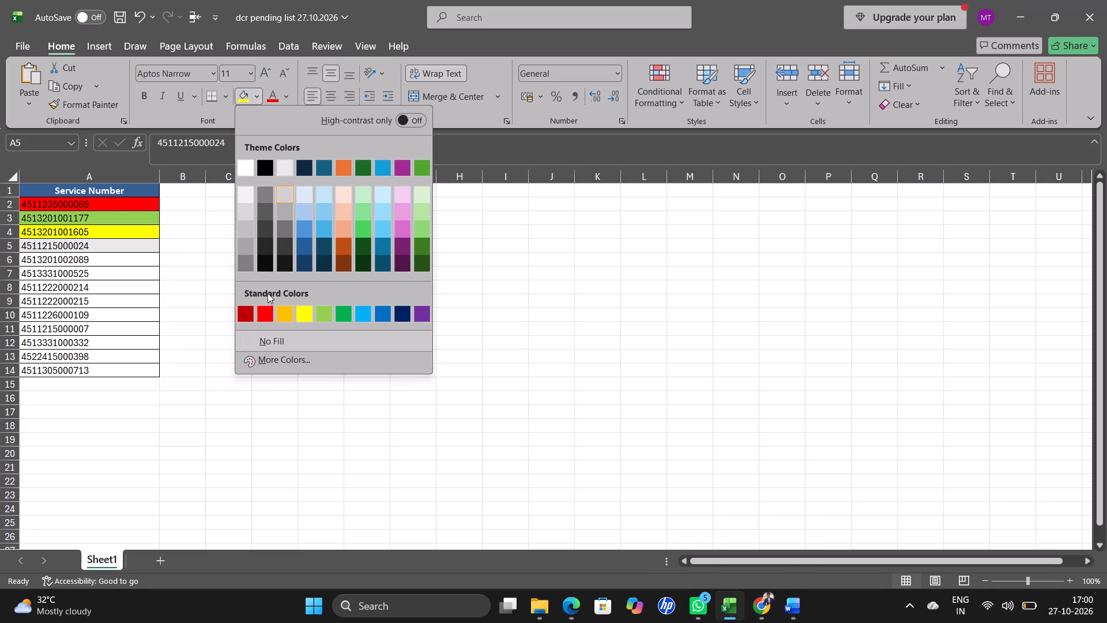
left_click(260, 317)
Copy the service number in cell A6 of the pending list and open that consumer's work order in SUNGRACE.
key("Down")
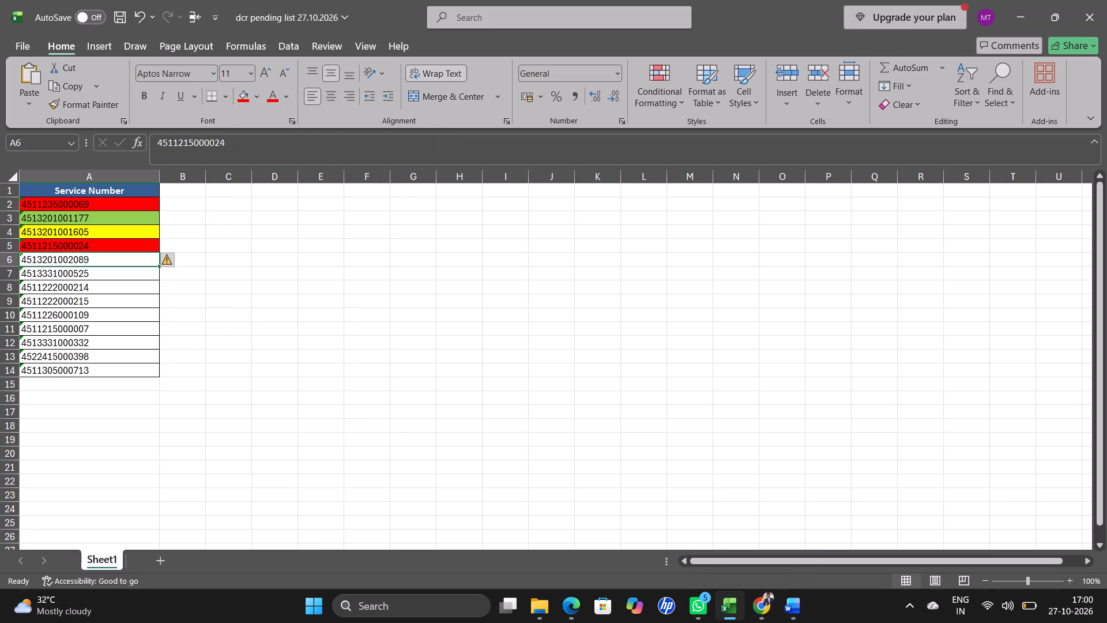
key("ctrl+c")
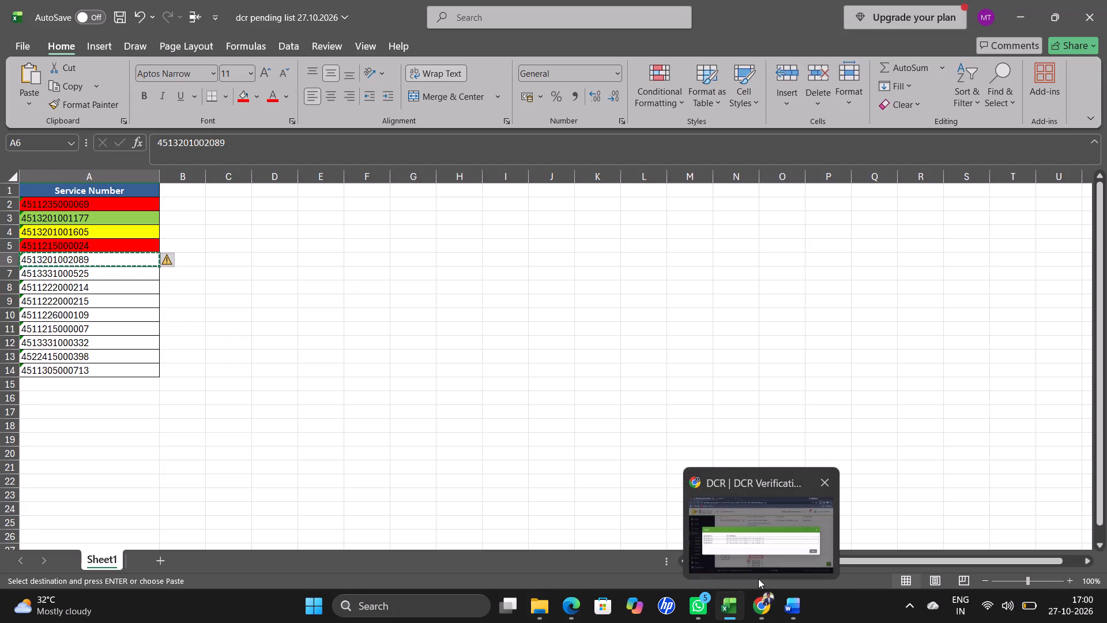
left_click(758, 579)
left_click(215, 10)
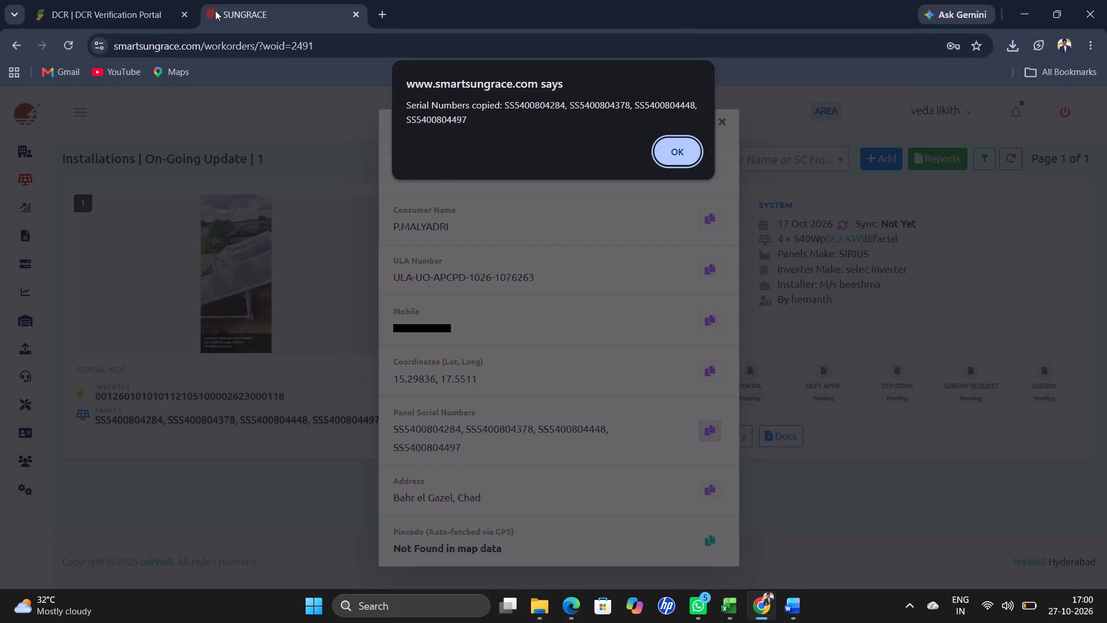
left_click(676, 153)
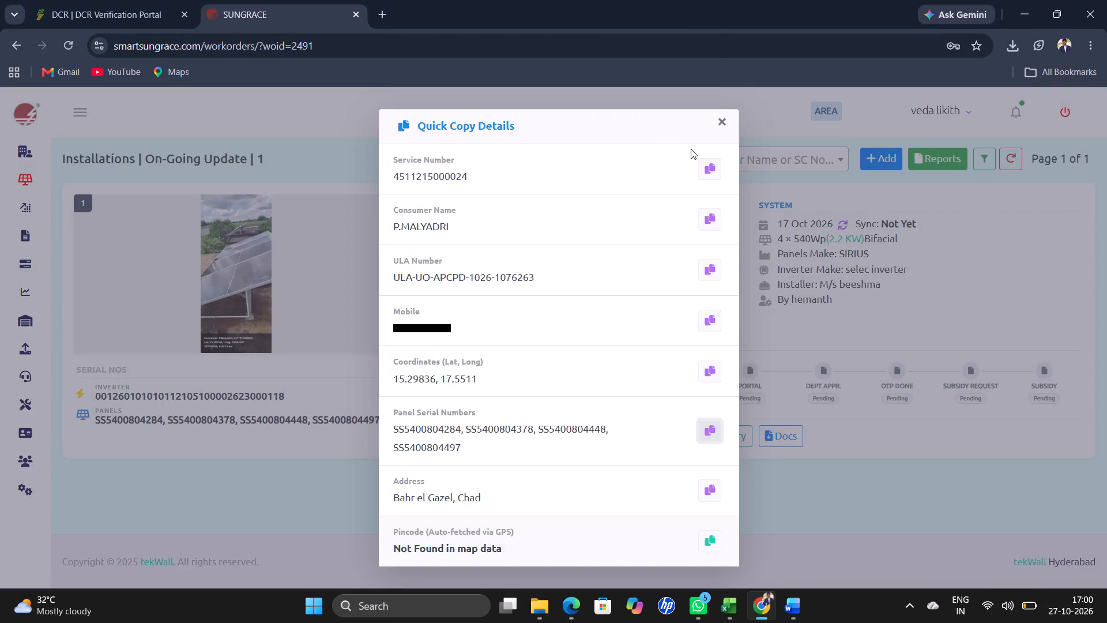
left_click(720, 126)
left_click(708, 145)
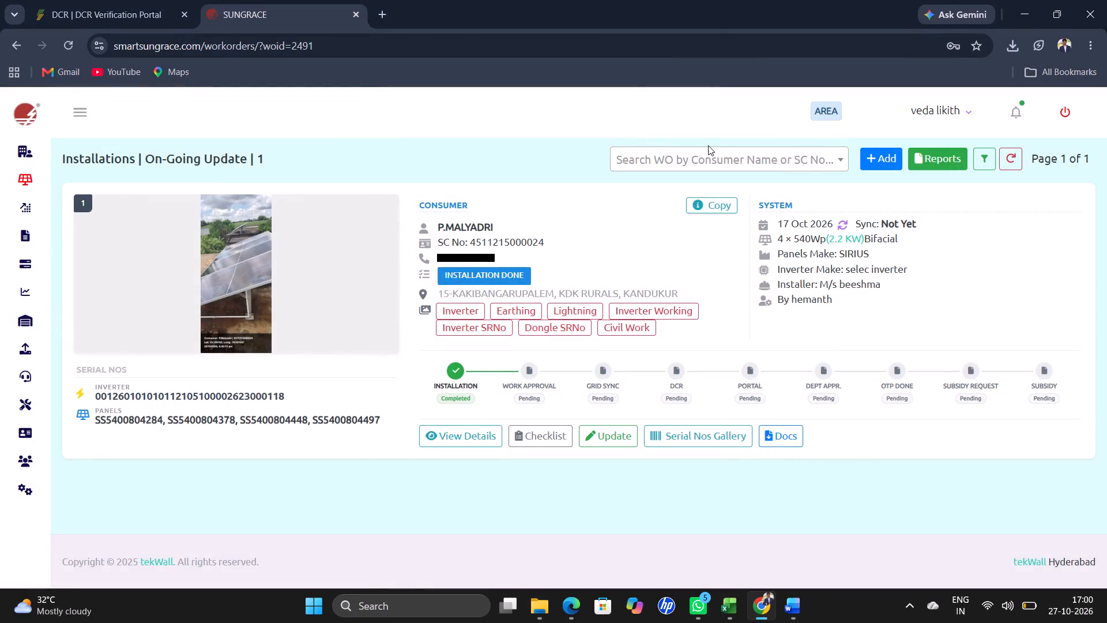
left_click(702, 151)
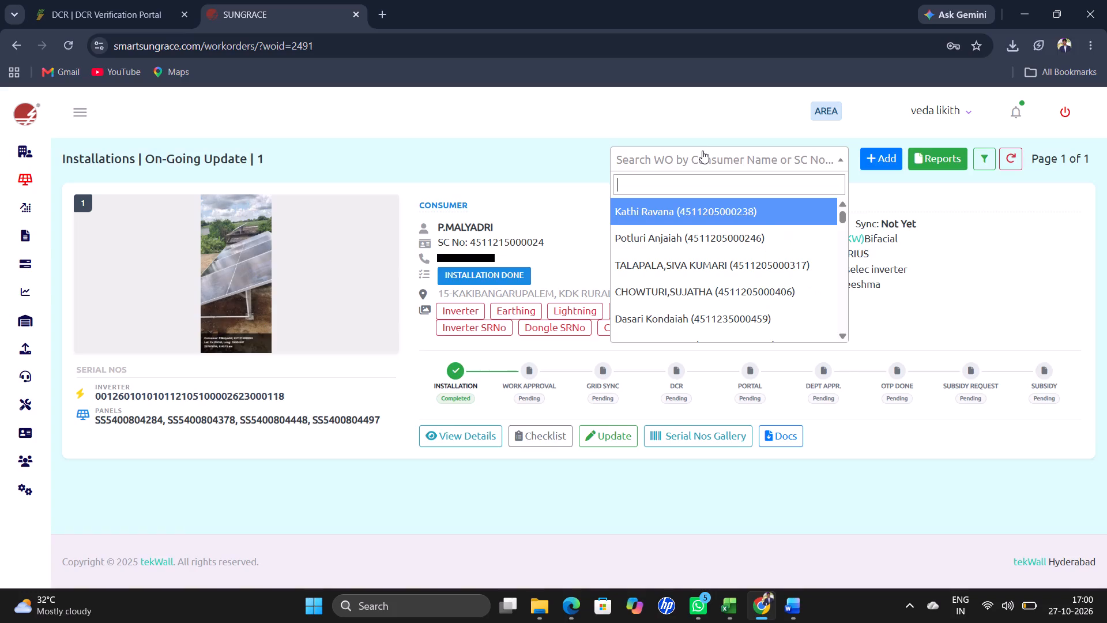
key("ctrl+v")
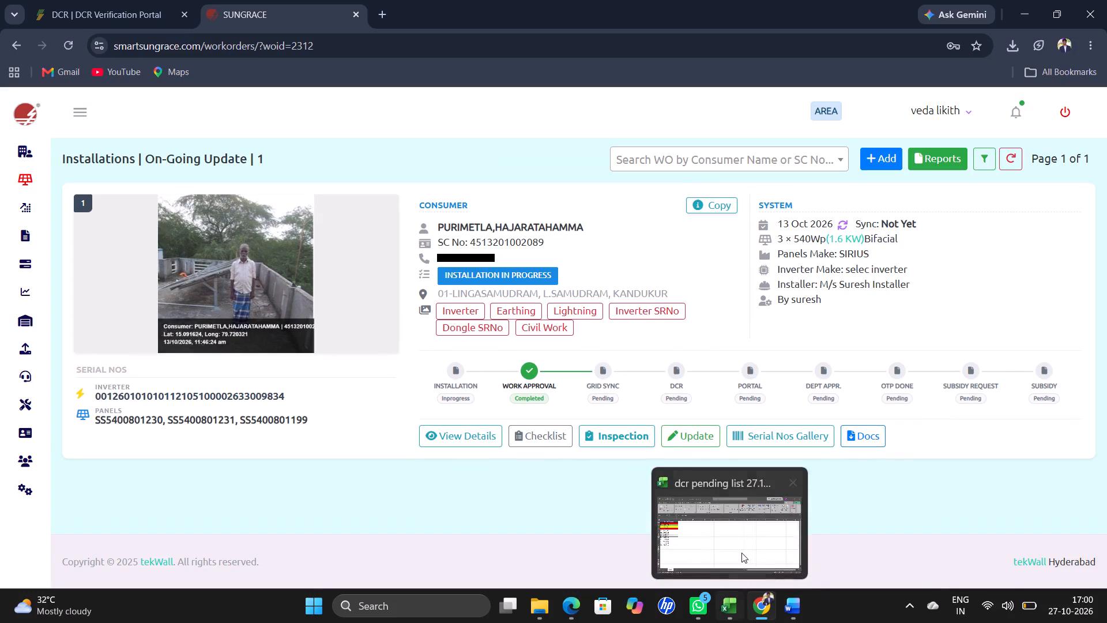
Switch to the DCR pending list in Excel and fill the service number in cell A6 with orange.
left_click(743, 548, "ctrl")
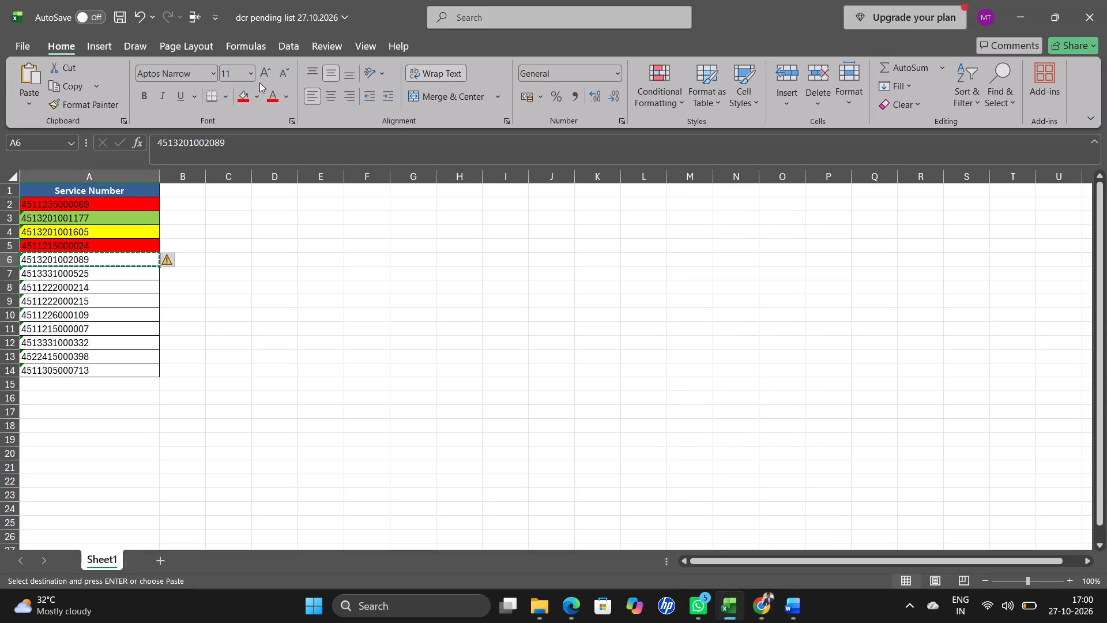
left_click(256, 100, "ctrl")
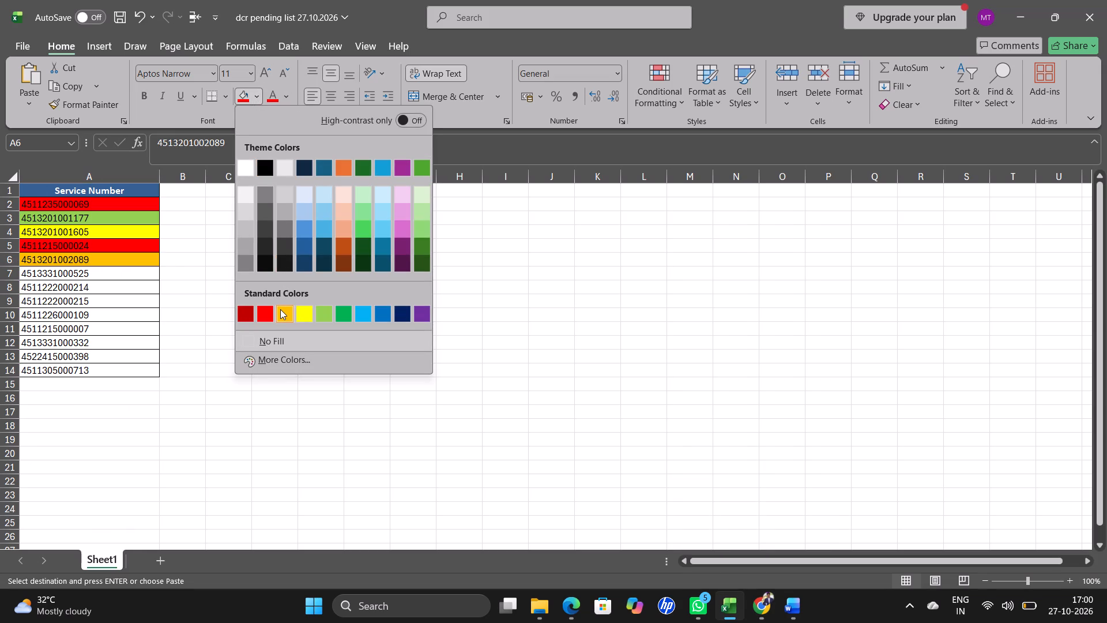
left_click(280, 309, "ctrl")
Copy the service number in cell A7 of the pending list and open that consumer's work order in SUNGRACE.
key("ctrl+Down")
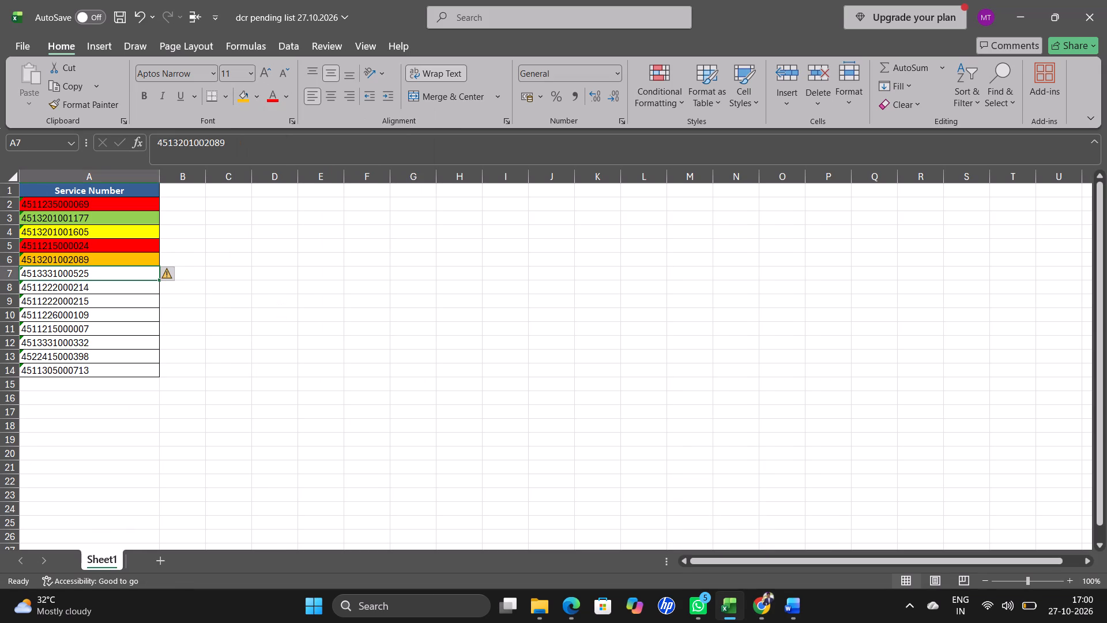
key("ctrl+c")
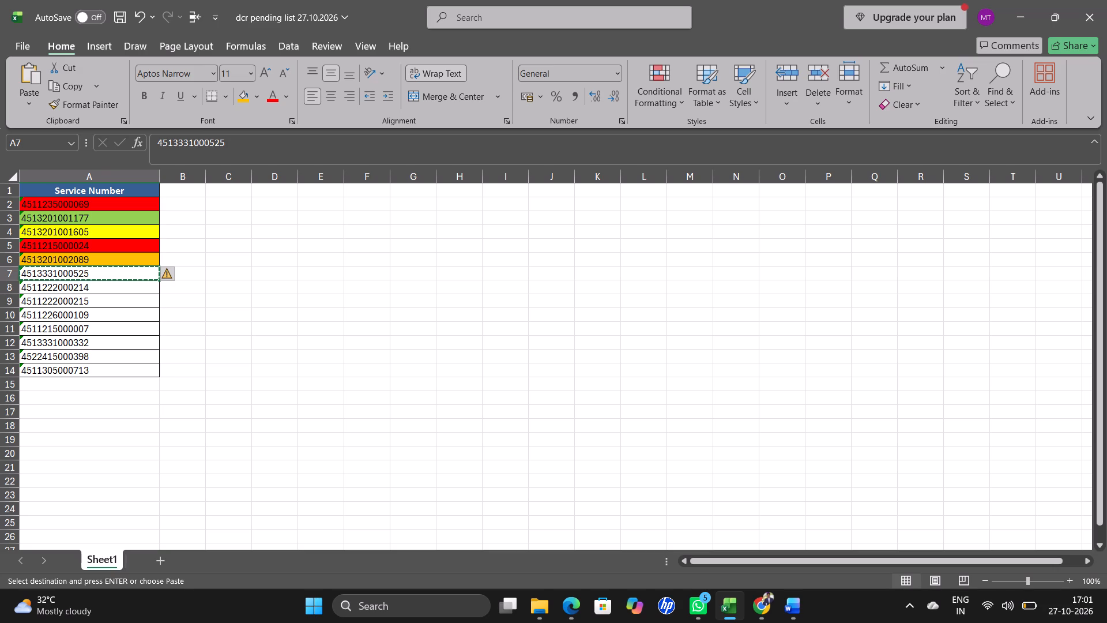
left_click(767, 609)
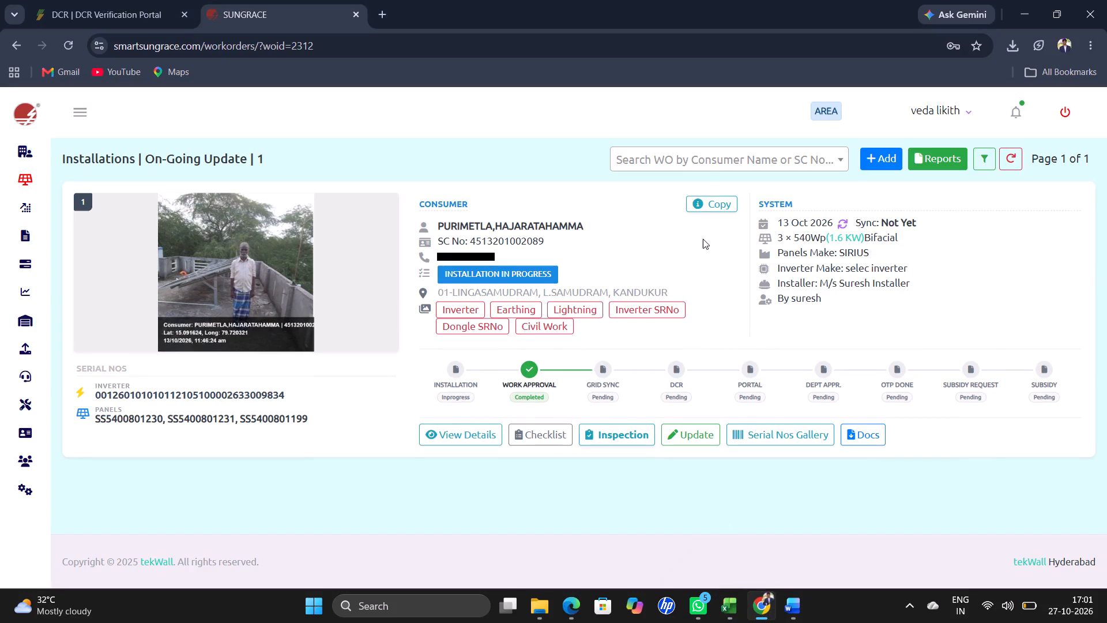
left_click(702, 155)
key("ctrl+v")
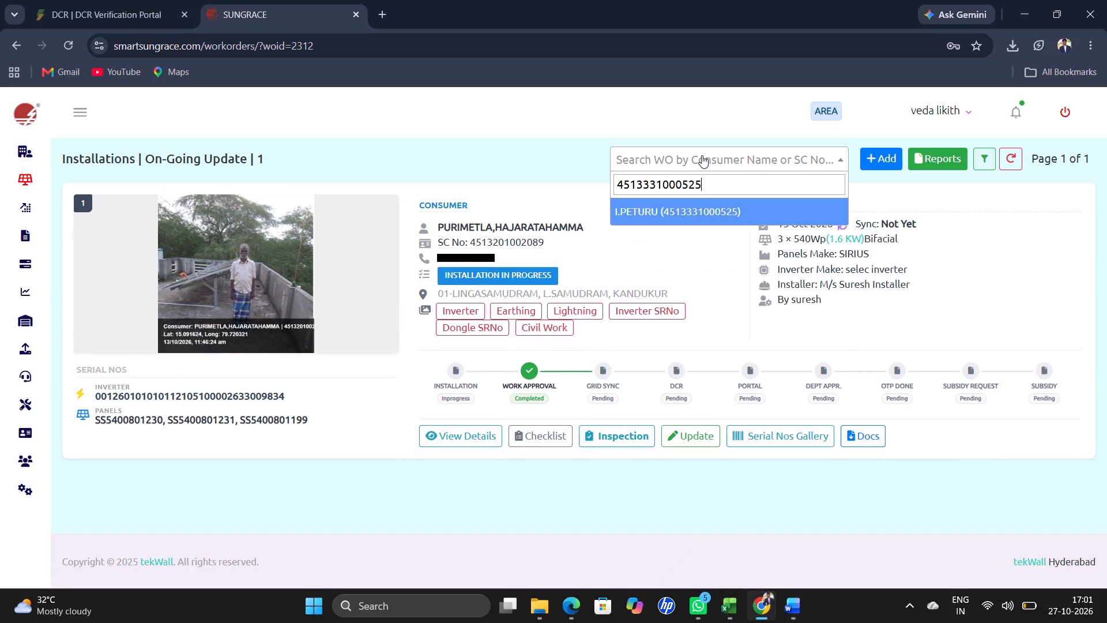
key("Return")
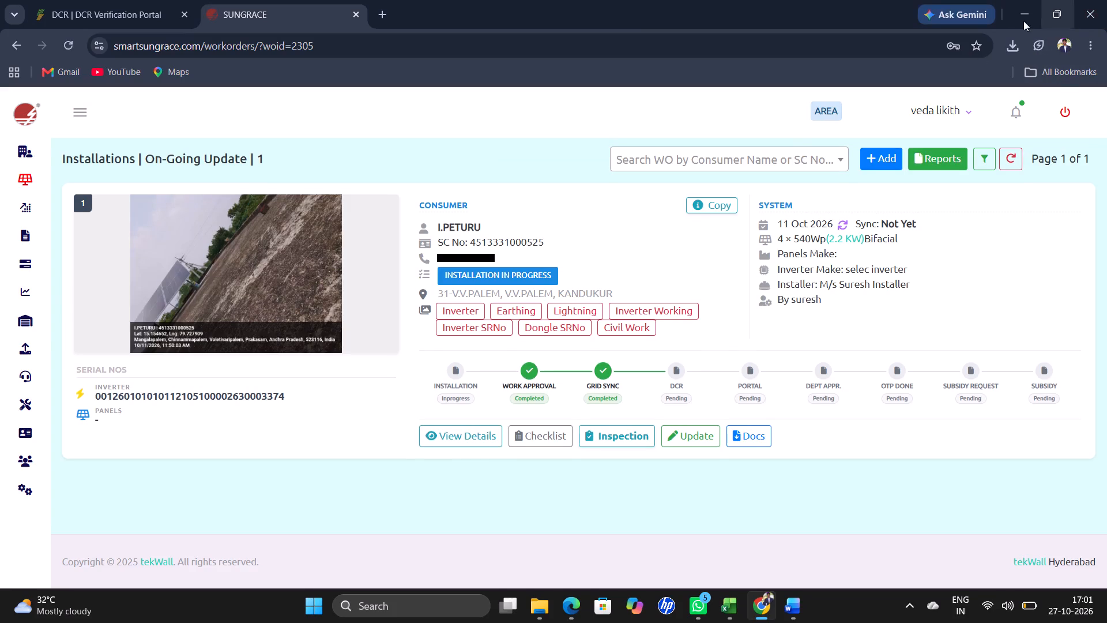
Return to the DCR pending list in Excel and fill the service number in cell A7 with orange.
left_click(731, 564)
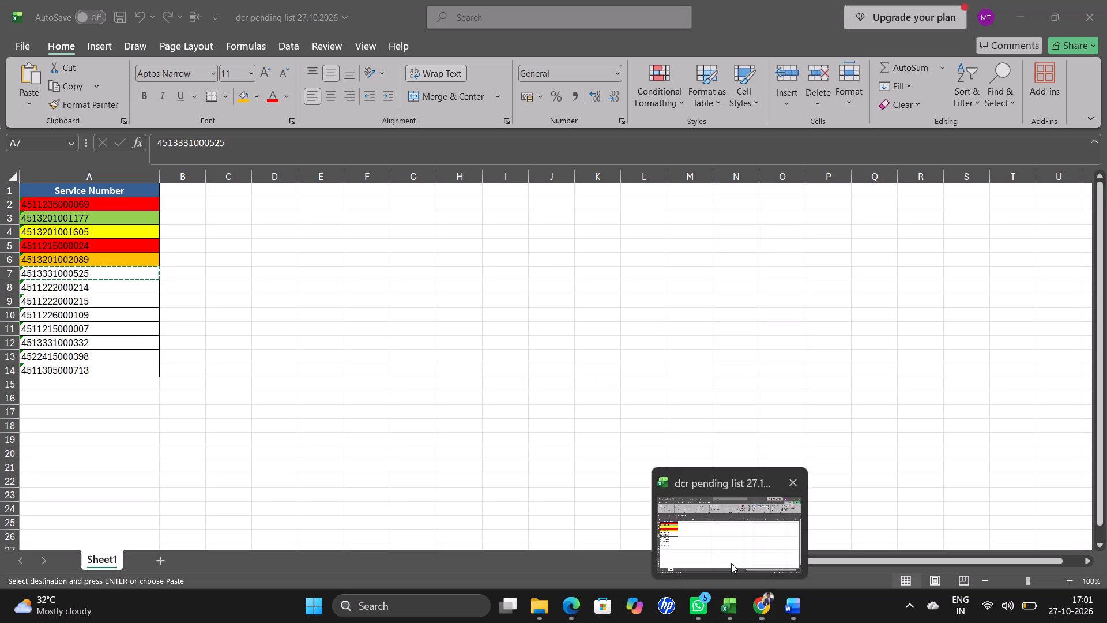
left_click(255, 92)
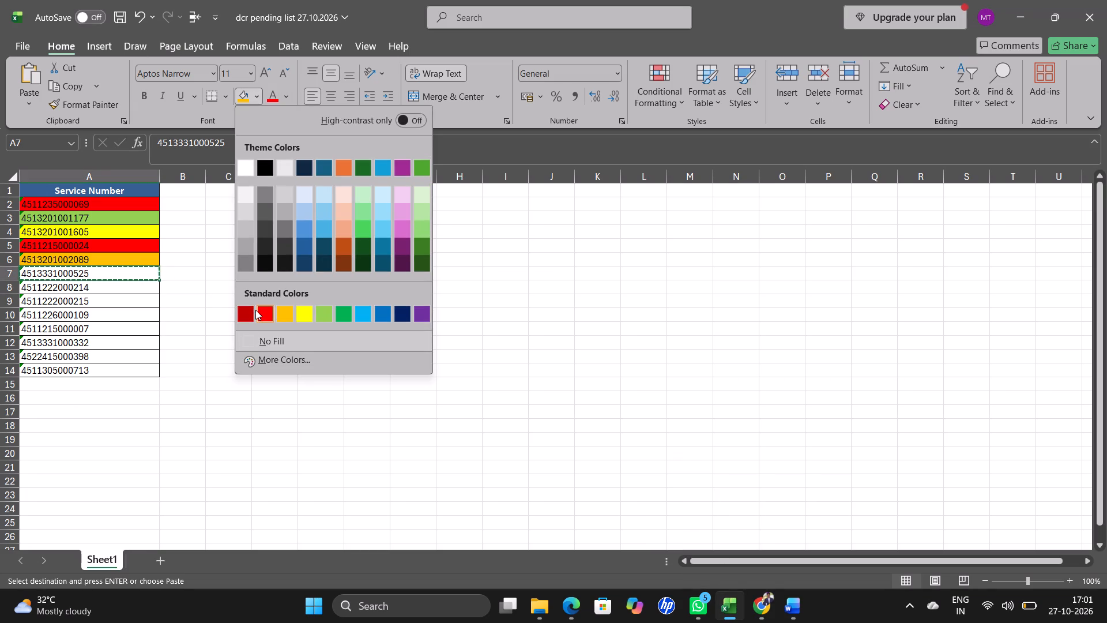
left_click(284, 311)
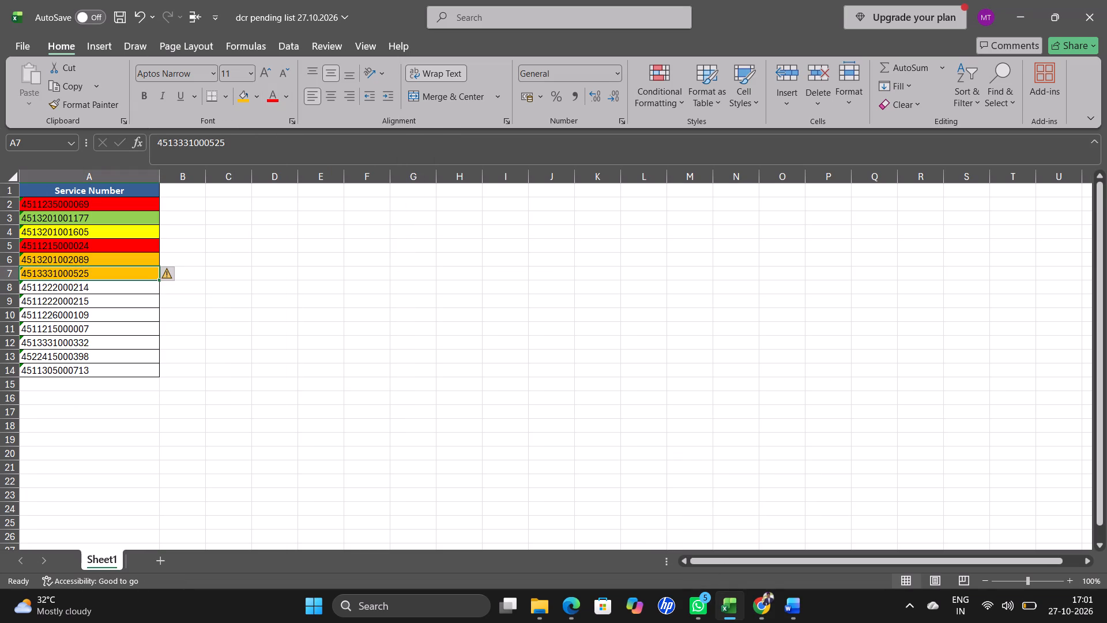
Copy the service number in cell A8 of the pending list and look up that consumer's work order in SUNGRACE.
key("Down")
key("ctrl+c")
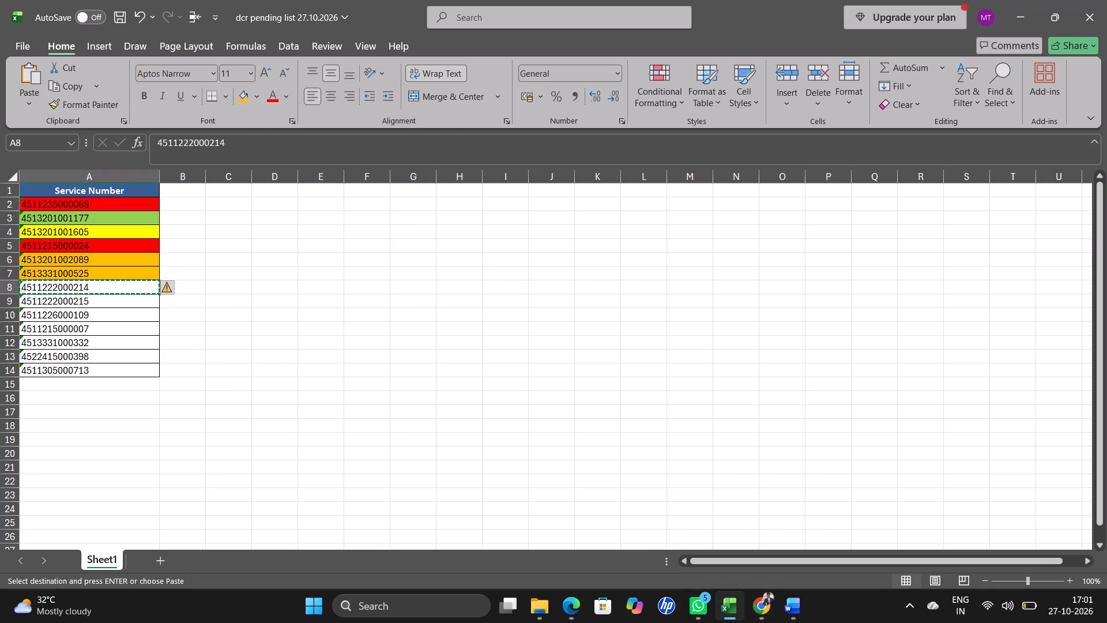
double_click(767, 598)
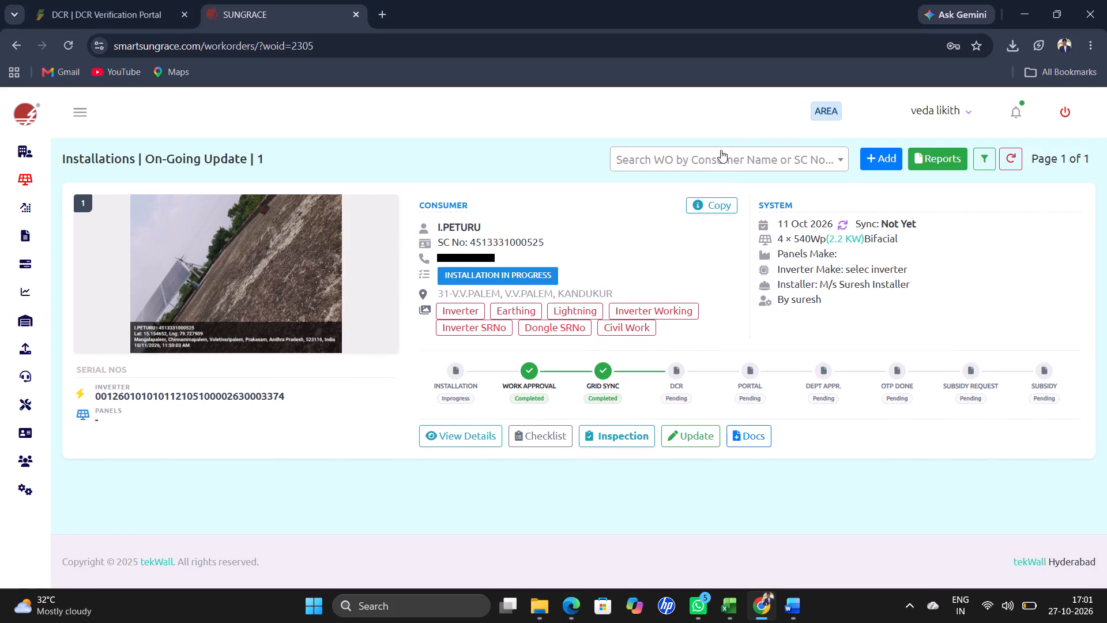
left_click(721, 149)
key("ctrl+v")
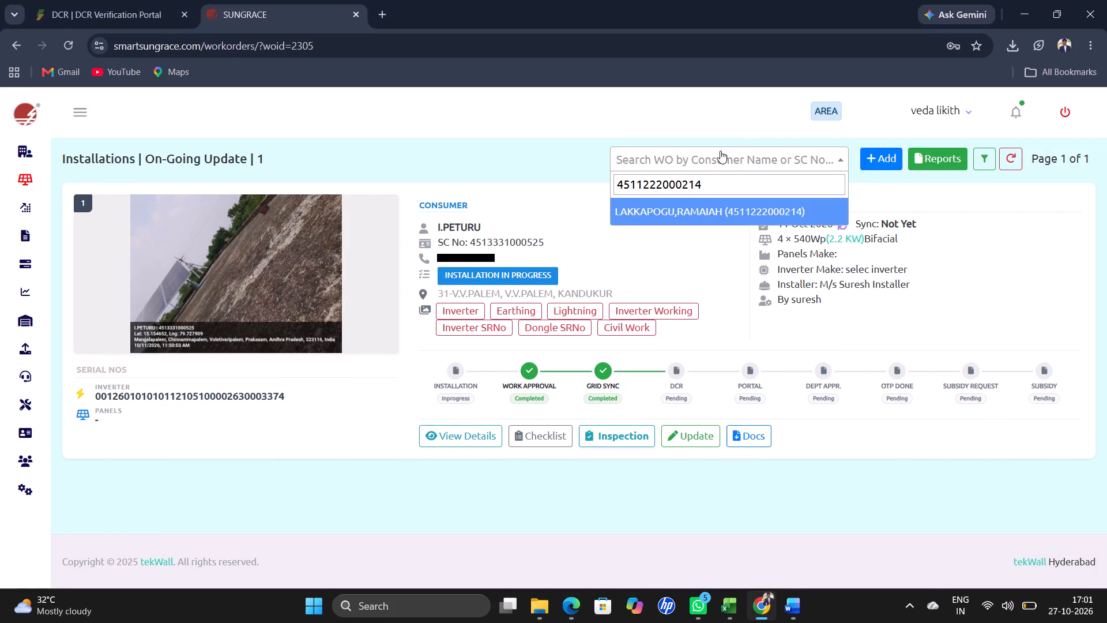
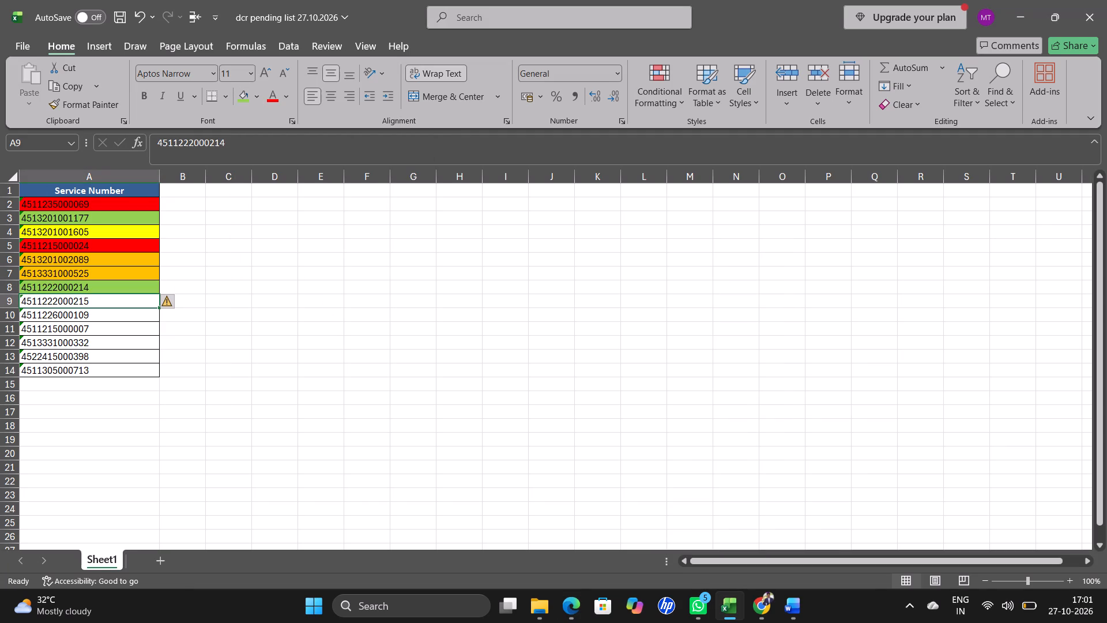
Copy the service number in cell A9 of the pending list and open that consumer's work order in SUNGRACE.
key("ctrl+c")
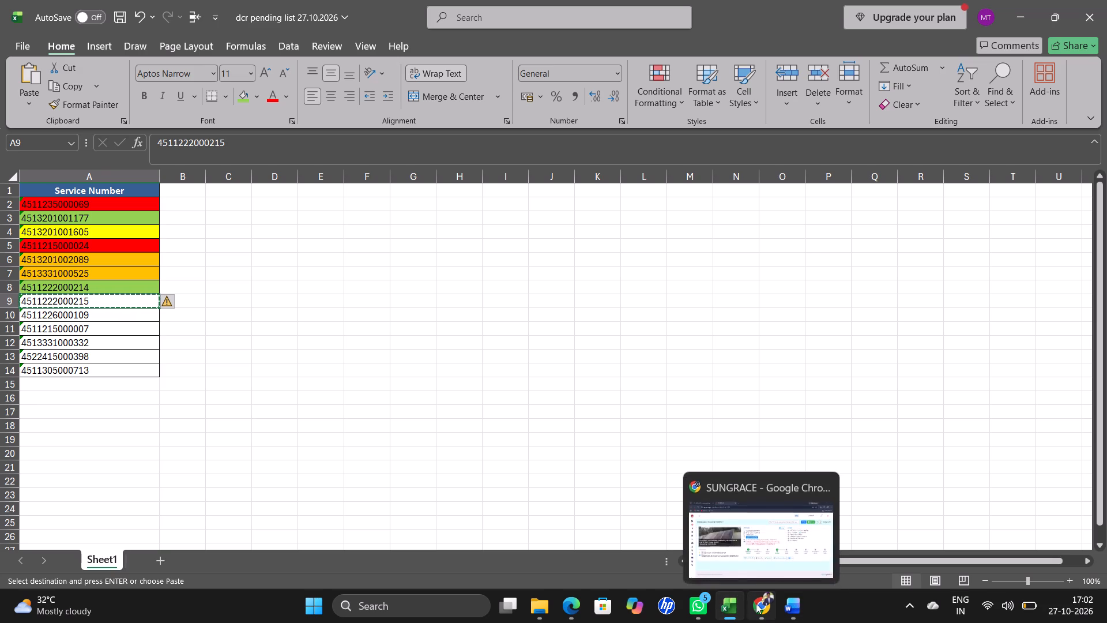
left_click(741, 553)
left_click(769, 158)
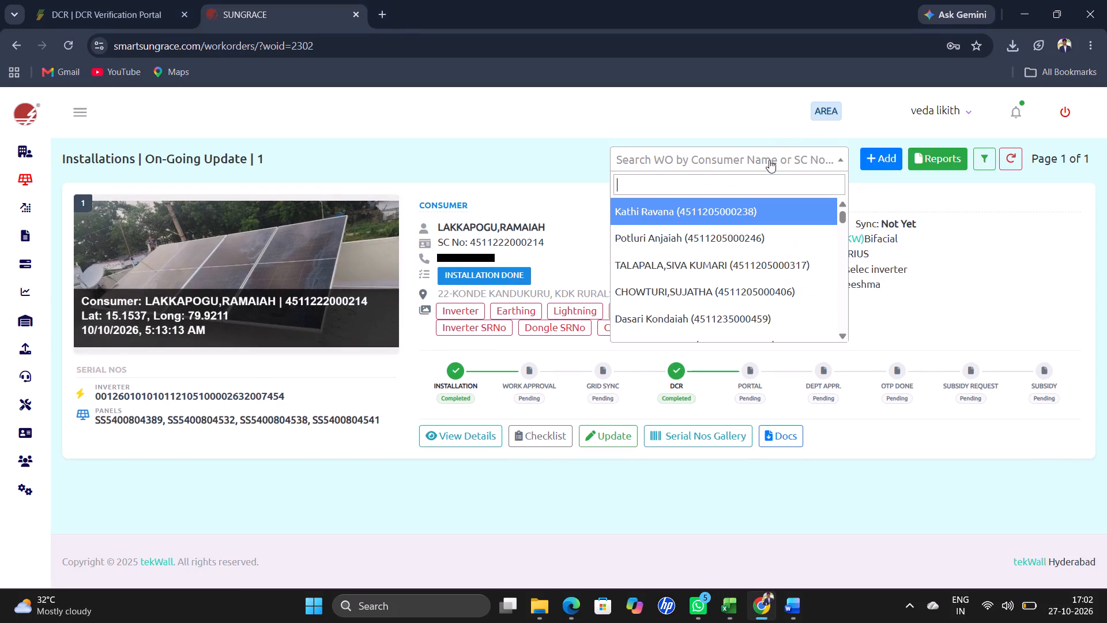
key("ctrl+v")
key("ctrl+Return")
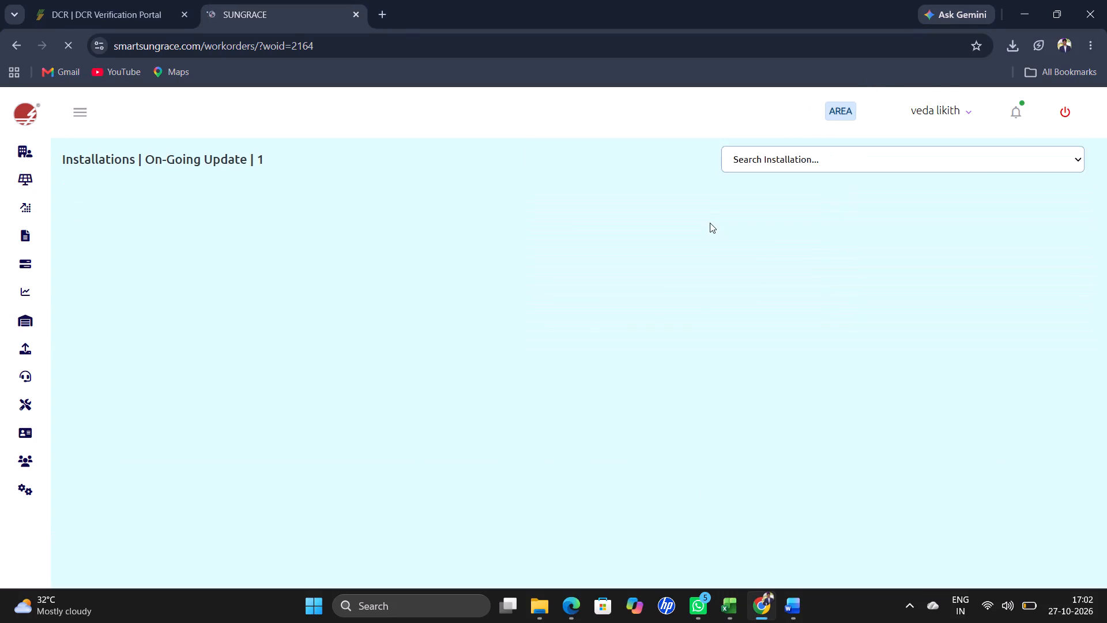
Copy the consumer's ULA number from the SUNGRACE work order and replace the Consumer Application Number in the B2C DCR form with it.
left_click(704, 204, "ctrl")
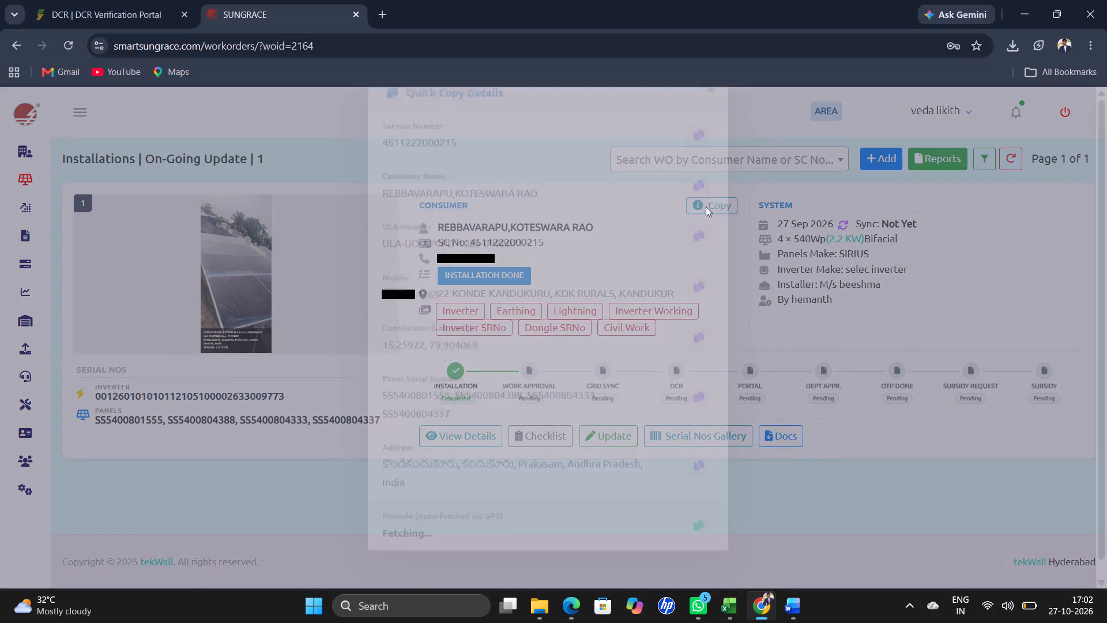
left_click(700, 269, "ctrl")
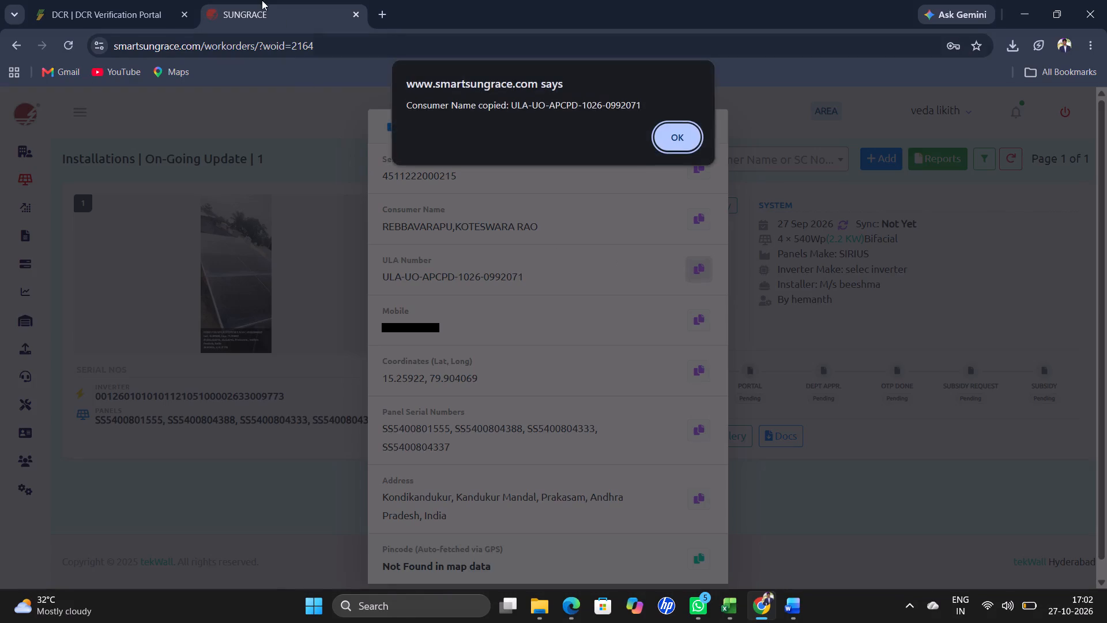
left_click(114, 0, "ctrl")
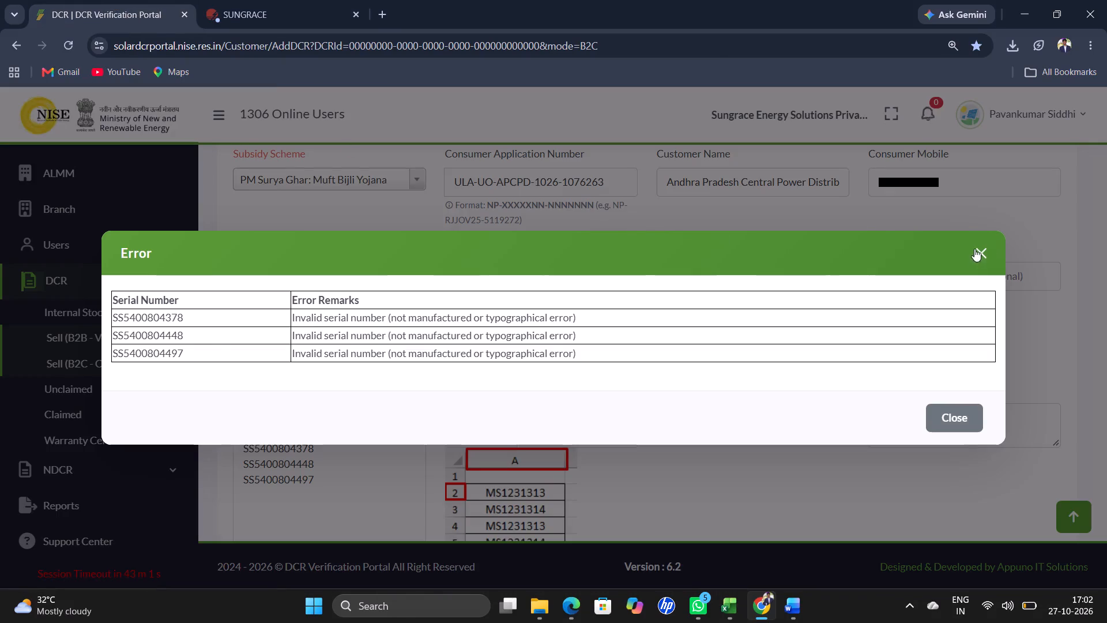
left_click(974, 247, "ctrl")
scroll(572, 279, "up", 3, "ctrl")
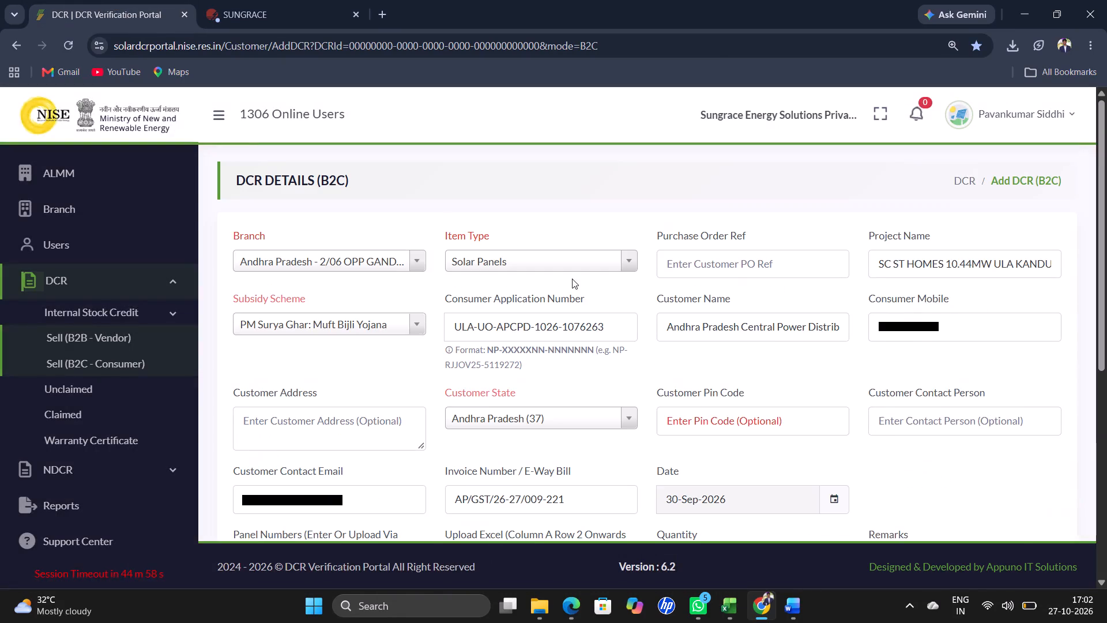
left_click(603, 321, "ctrl")
key("ctrl+BackSpace")
key("ctrl+BackSpace")
key("ctrl+BackSpace")
key("ctrl+BackSpace")
key("ctrl+BackSpace")
key("ctrl+BackSpace")
key("ctrl+BackSpace")
key("ctrl+BackSpace")
key("ctrl+BackSpace")
key("ctrl+BackSpace")
key("ctrl+BackSpace")
key("ctrl+BackSpace")
key("ctrl+BackSpace")
key("ctrl+BackSpace")
key("ctrl+BackSpace")
key("ctrl+BackSpace")
key("ctrl+BackSpace")
key("ctrl+BackSpace")
key("ctrl+BackSpace")
key("ctrl+BackSpace")
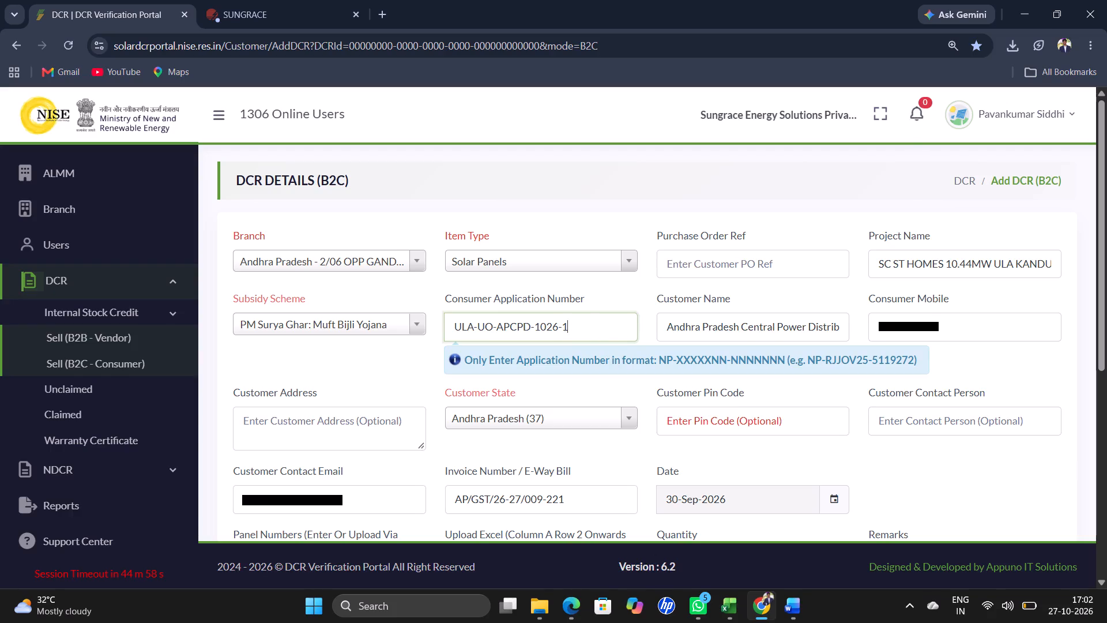
key("ctrl+v")
scroll(555, 328, "down", 4)
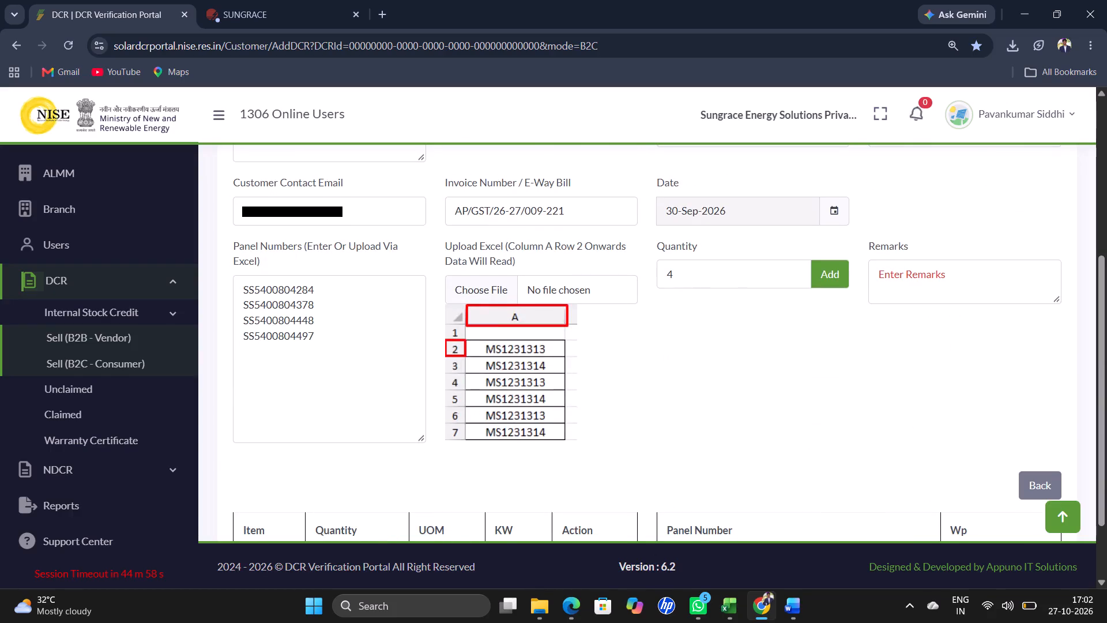
left_click(314, 388)
key("BackSpace")
key("BackSpace")
key("BackSpace")
key("BackSpace")
key("BackSpace")
key("BackSpace")
key("BackSpace")
key("BackSpace")
key("BackSpace")
key("BackSpace")
key("BackSpace")
key("BackSpace")
key("BackSpace")
key("BackSpace")
key("BackSpace")
key("BackSpace")
key("BackSpace")
key("BackSpace")
key("BackSpace")
key("BackSpace")
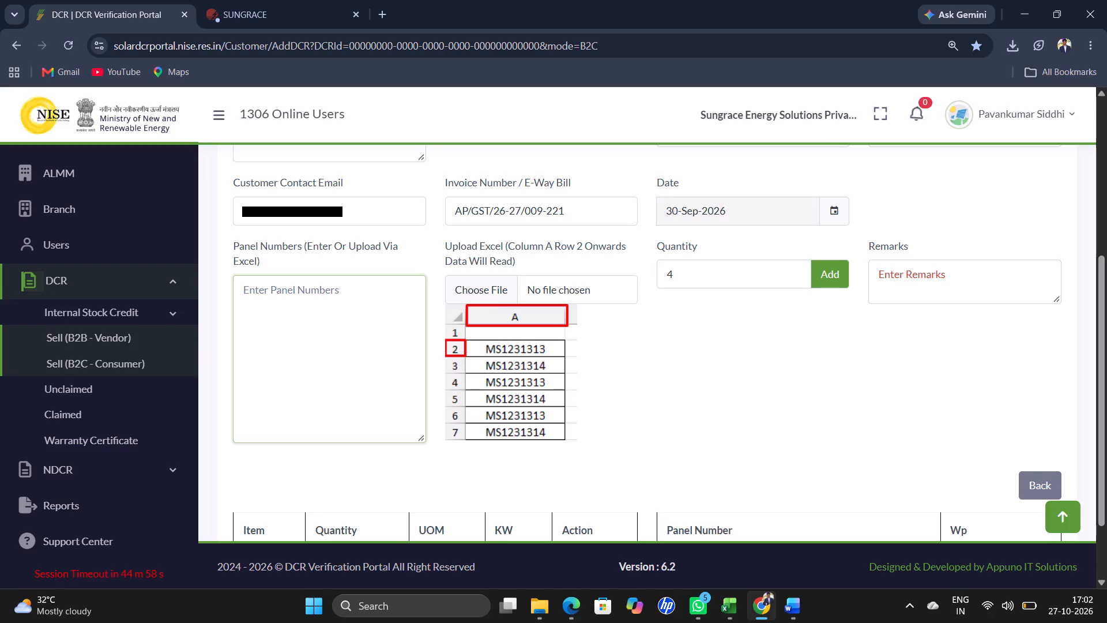
left_click(242, 2)
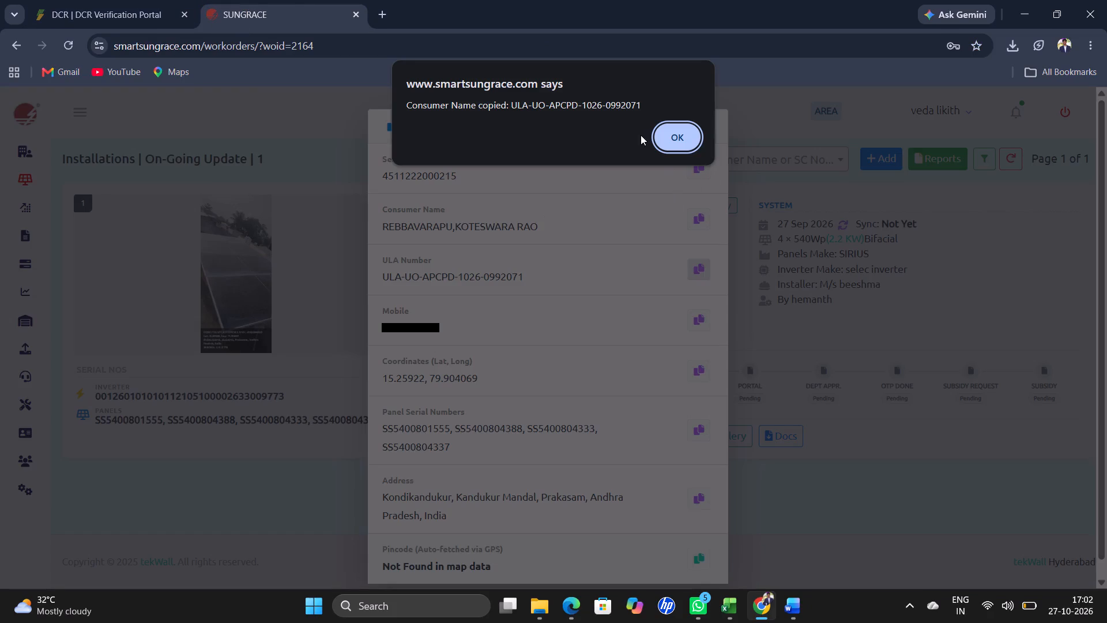
left_click(691, 142)
left_click(690, 425)
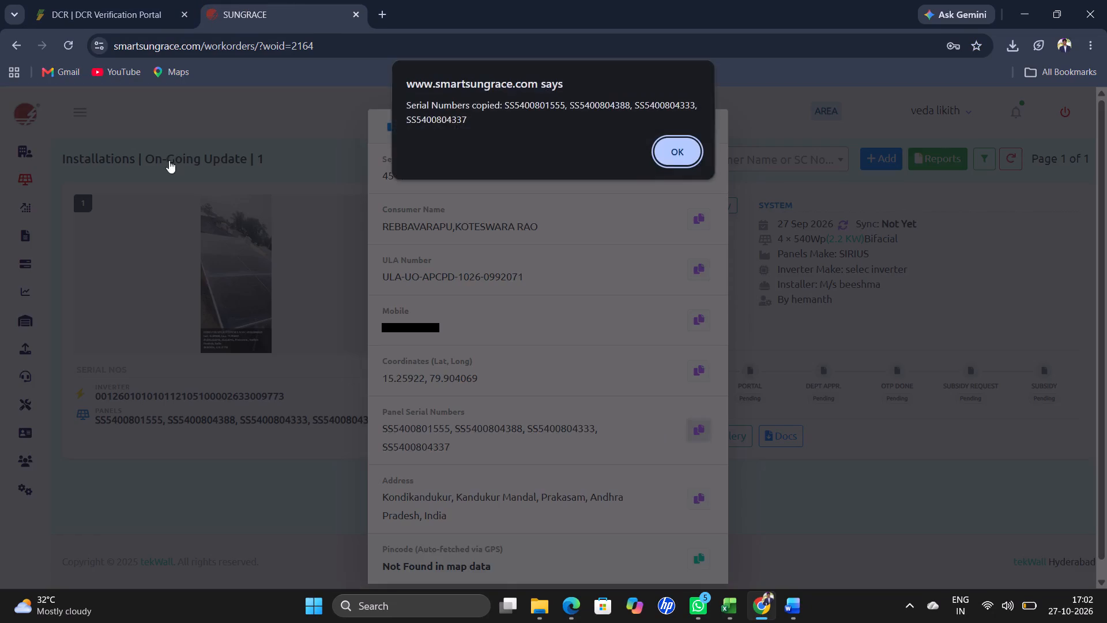
left_click(130, 18)
key("ctrl+v")
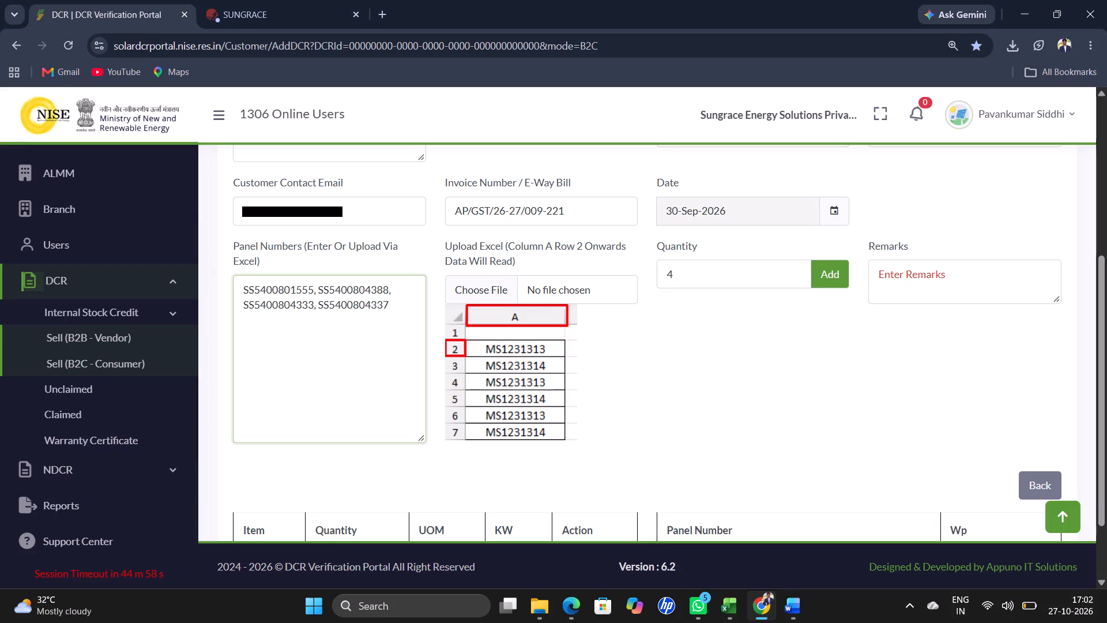
Remove the commas between the four pasted panel serial numbers and put each serial number on its own line.
key("Left")
key("Left")
key("Left")
key("Left")
key("Left")
key("Left")
key("Left")
key("Left")
key("Left")
key("Left")
key("Left")
key("Left")
key("BackSpace")
key("BackSpace")
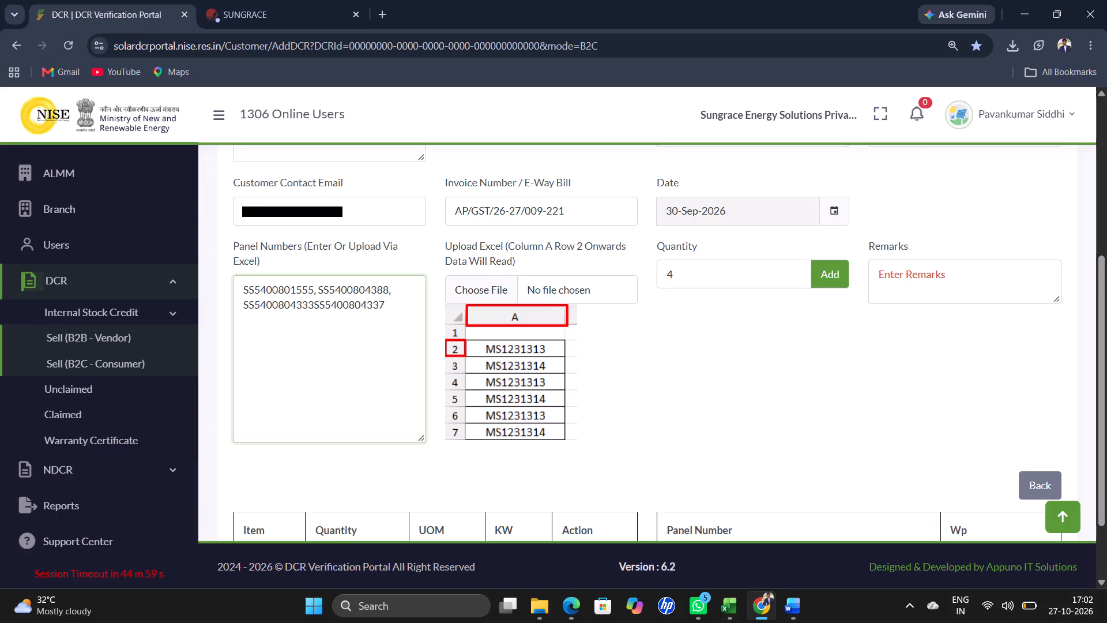
key("Return")
key("Up")
key("Up")
key("Up")
key("Up")
key("Up")
key("Up")
key("Up")
key("Up")
key("Up")
key("Up")
key("Up")
key("Up")
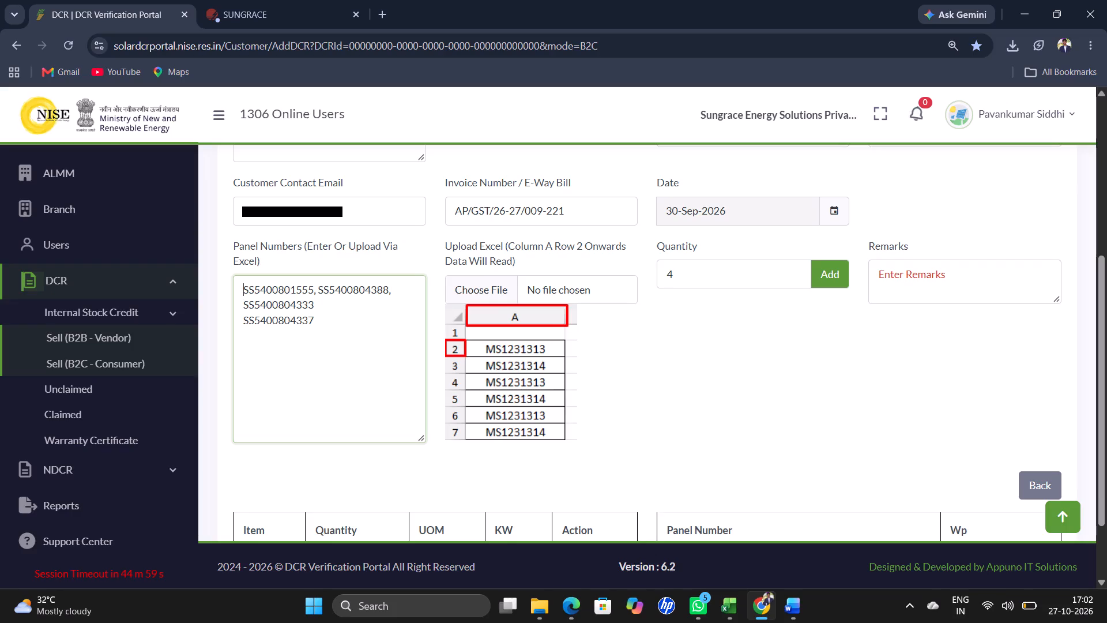
key("Right")
key("Right")
key("Right")
key("Right")
key("Right")
key("Right")
key("Right")
key("Right")
key("Right")
key("Right")
key("Right")
key("Right")
key("Right")
key("Right")
key("BackSpace")
key("BackSpace")
key("Return")
key("Right")
key("Right")
key("Right")
key("Right")
key("Right")
key("Right")
key("Right")
key("Right")
key("Right")
key("Right")
key("Right")
key("Right")
key("Right")
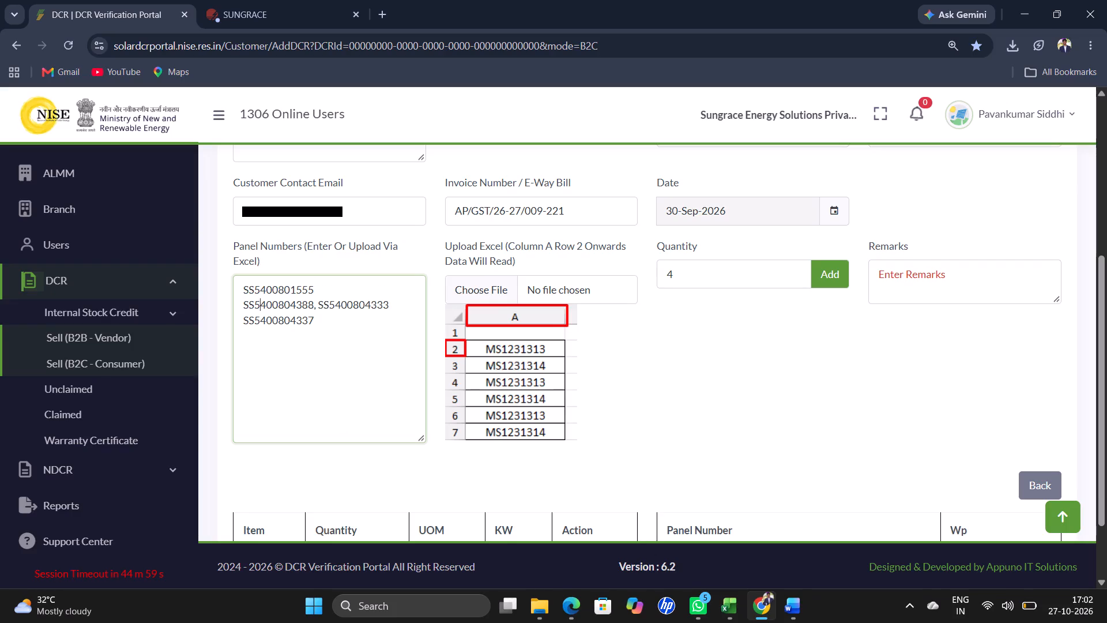
key("Right")
key("BackSpace")
key("BackSpace")
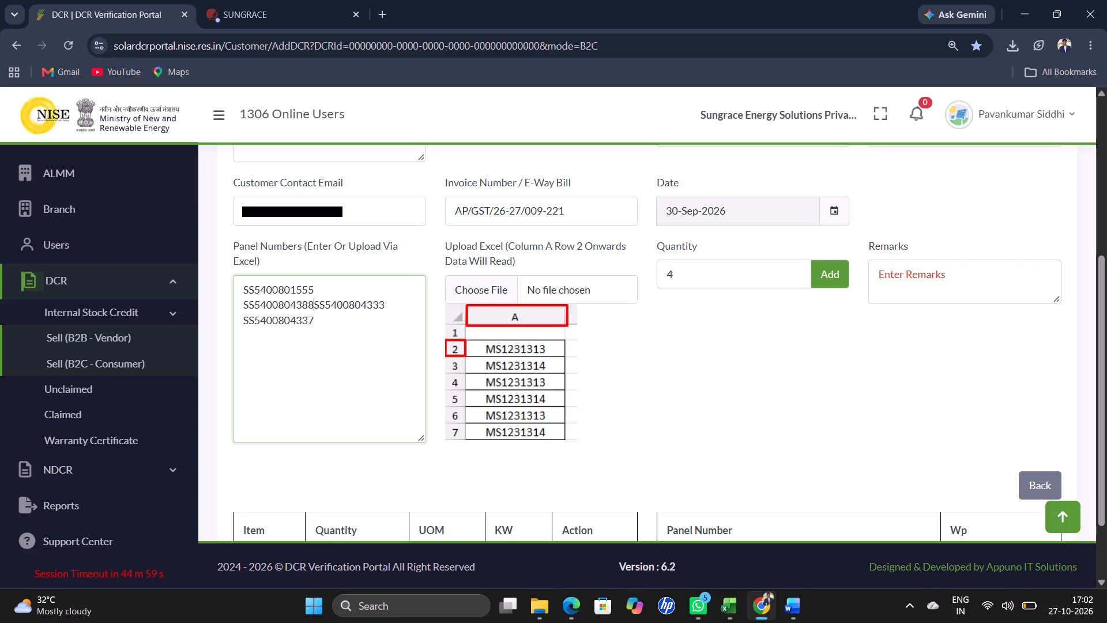
key("Return")
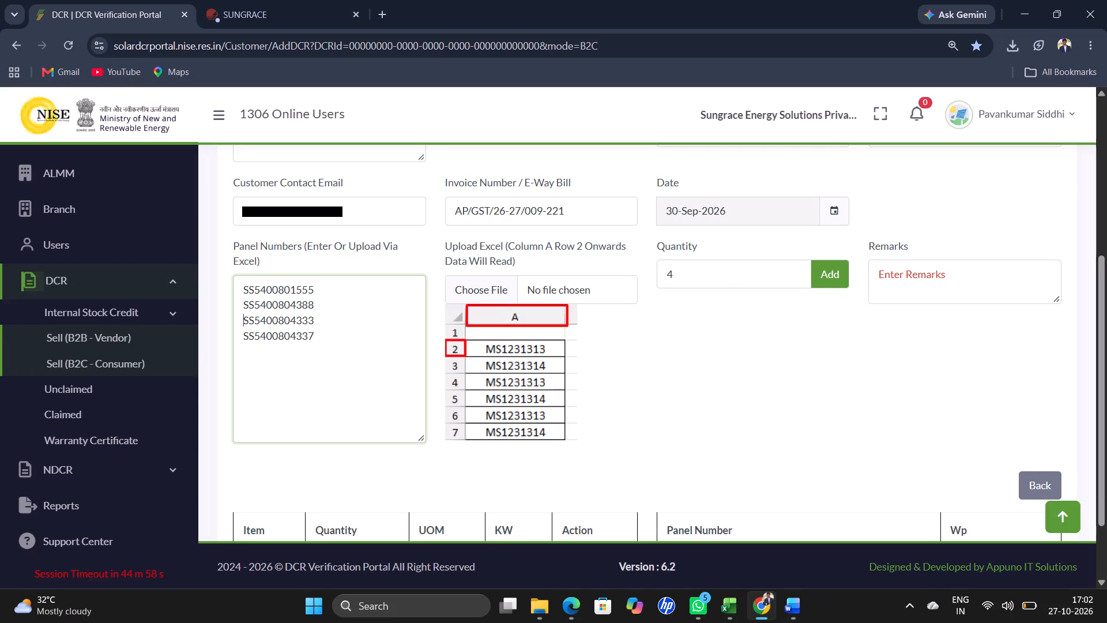
Try to add the four listed panels to the B2C DCR.
left_click(826, 272)
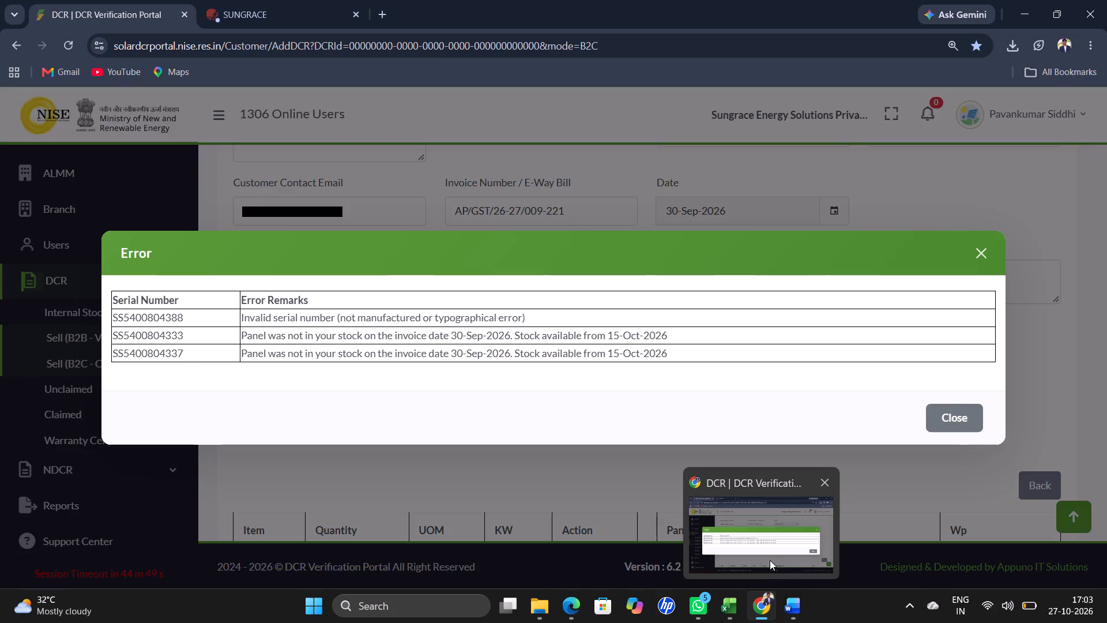
Switch to the DCR pending list in Excel and fill the service number in cell A9 with red.
left_click(707, 552)
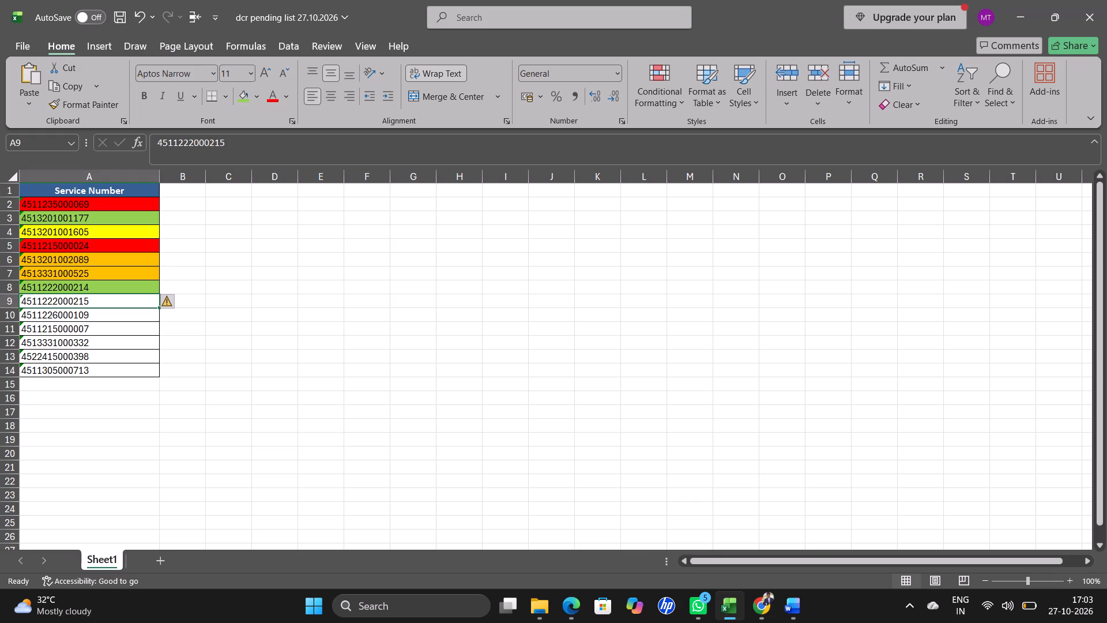
left_click(255, 97)
left_click(264, 305)
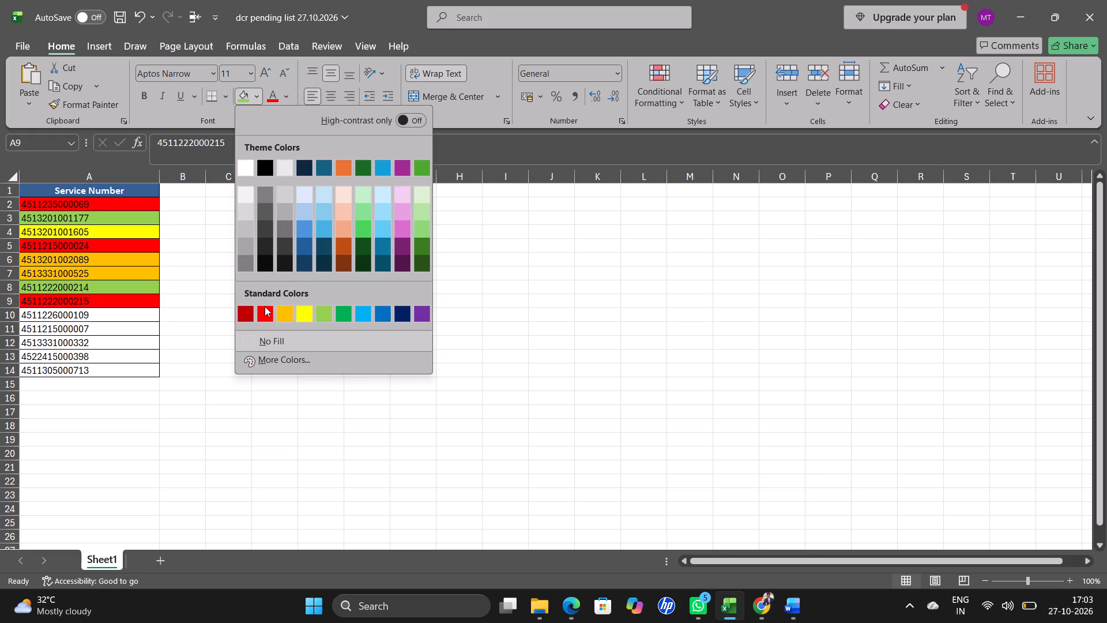
left_click(264, 306)
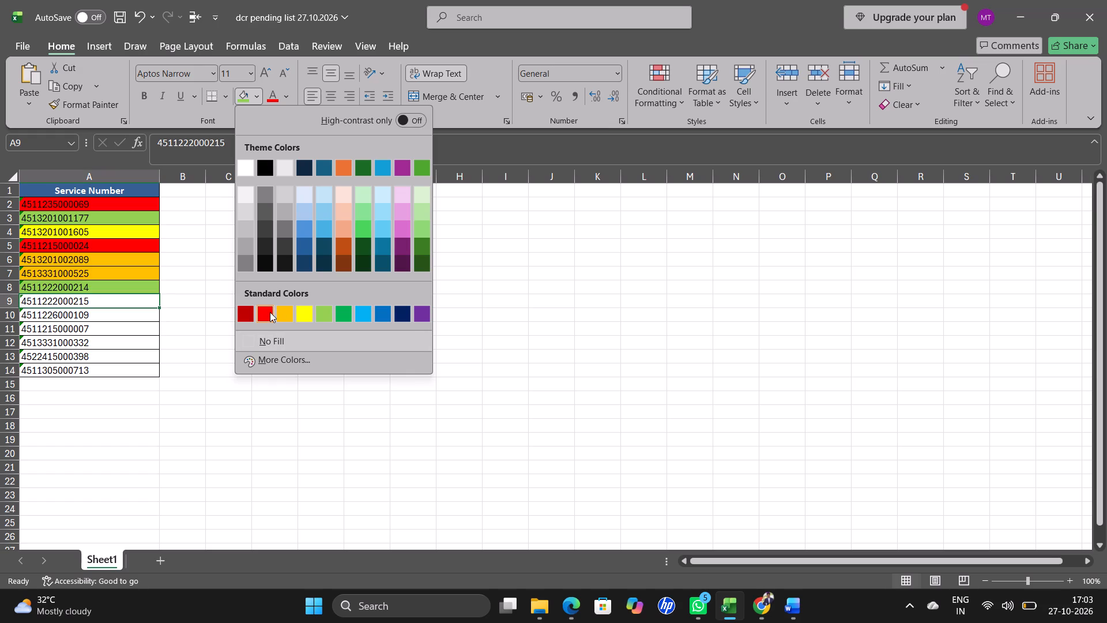
left_click(269, 310)
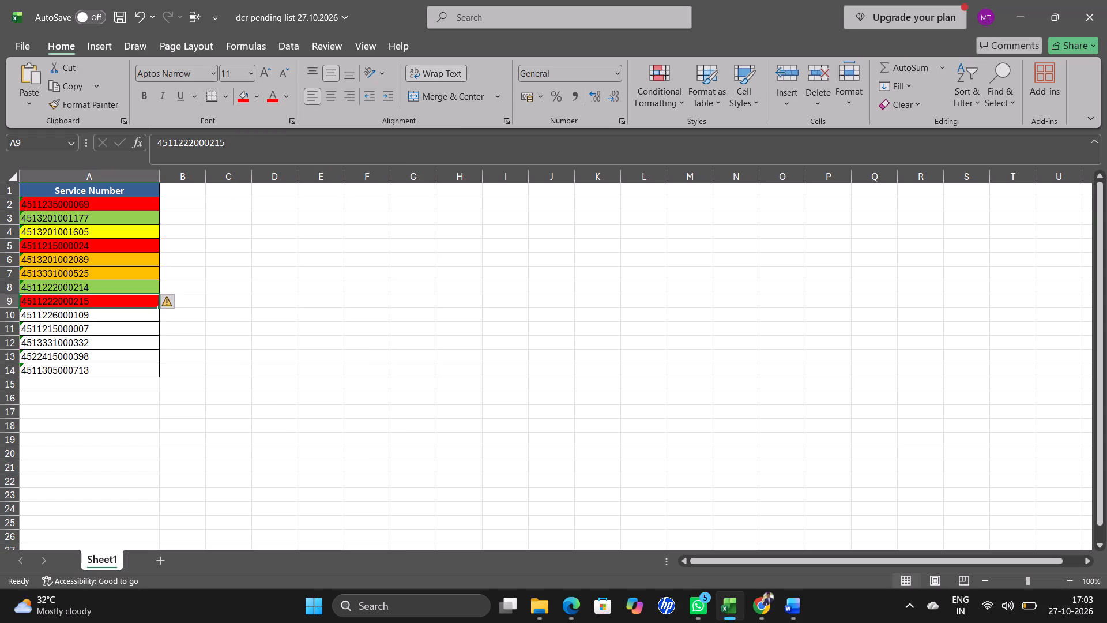
Copy the service number in cell A10 of the pending list and open that consumer's work order in SUNGRACE.
key("Down")
key("ctrl+c")
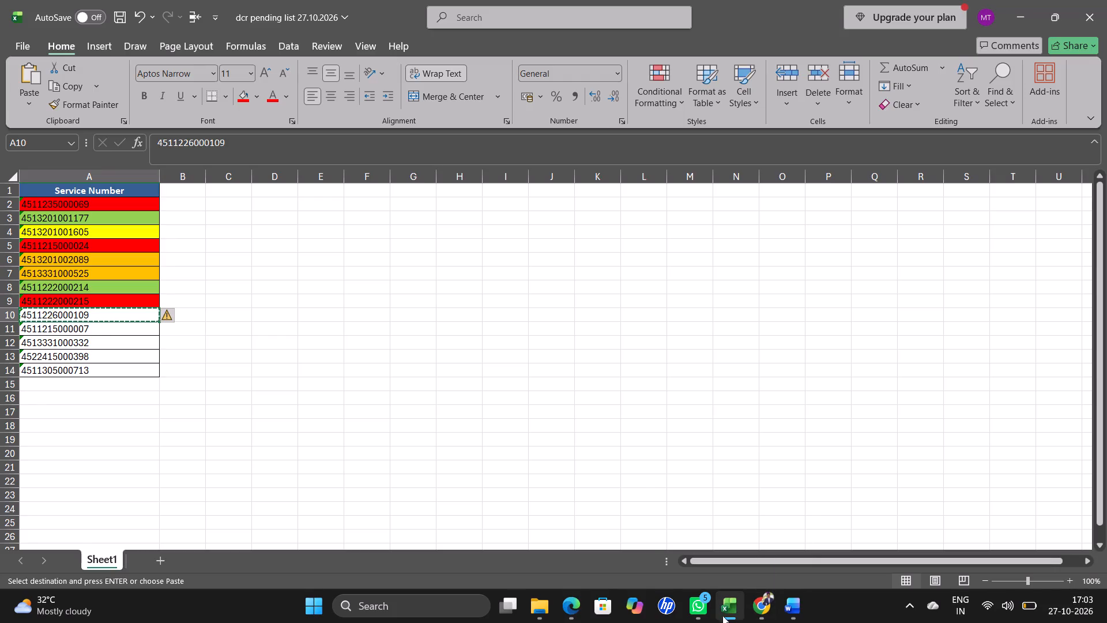
left_click(739, 534)
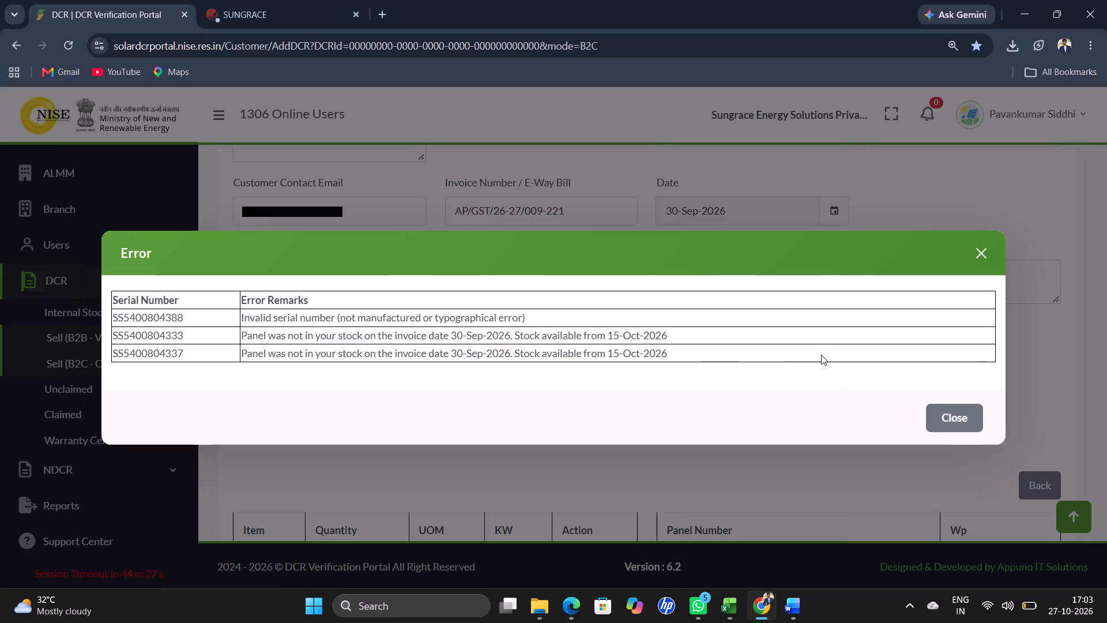
left_click(959, 420)
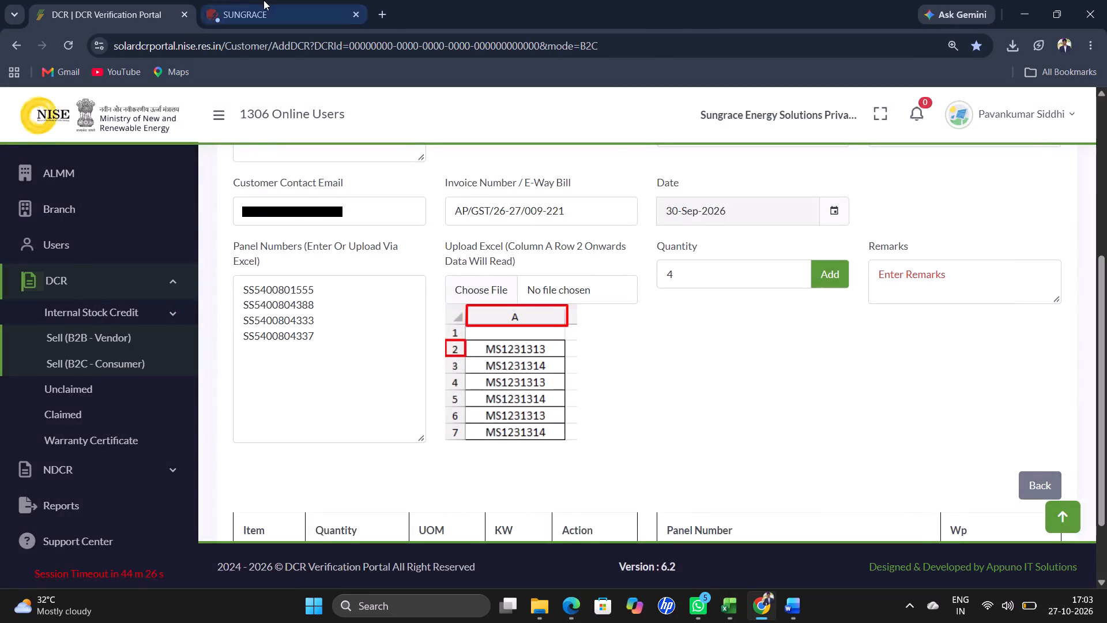
left_click(264, 0)
left_click(664, 155)
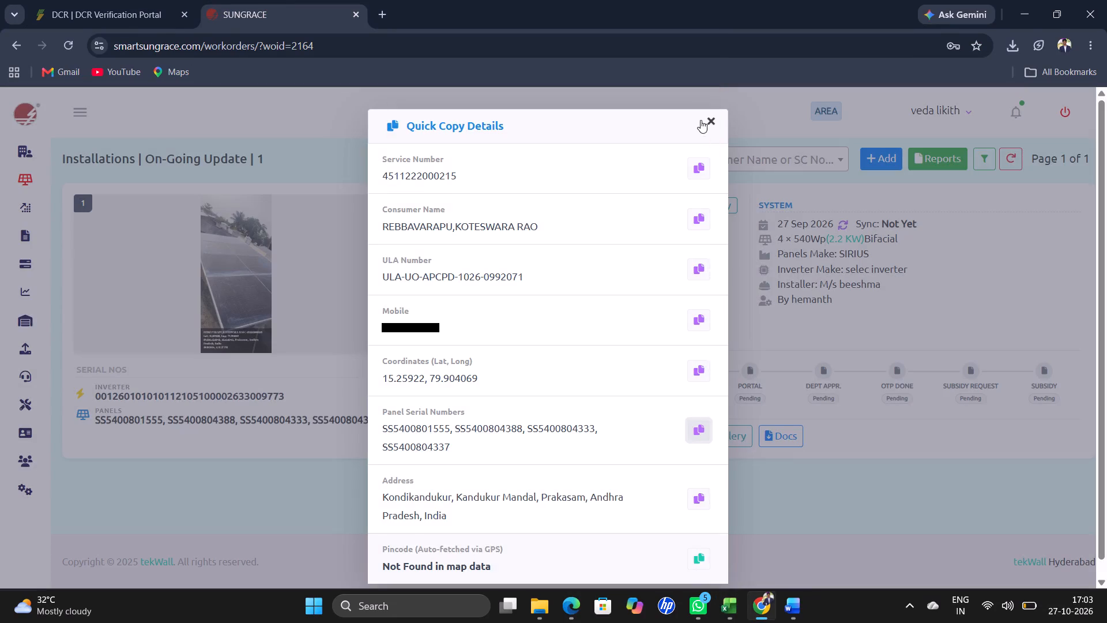
left_click(703, 117)
left_click(717, 164)
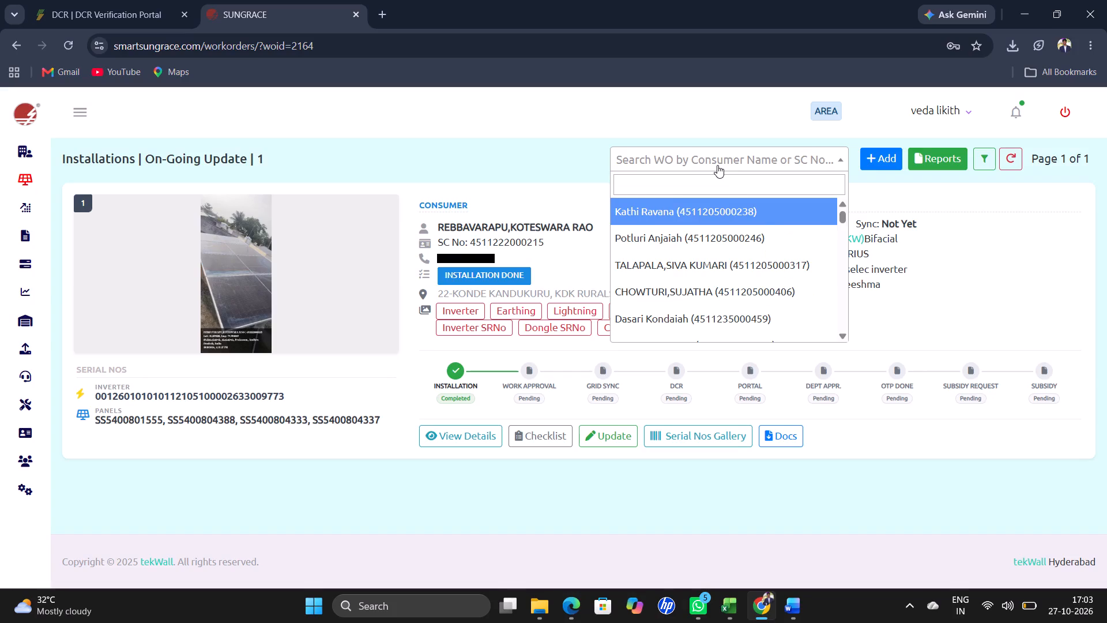
key("ctrl+v")
key("ctrl+Return")
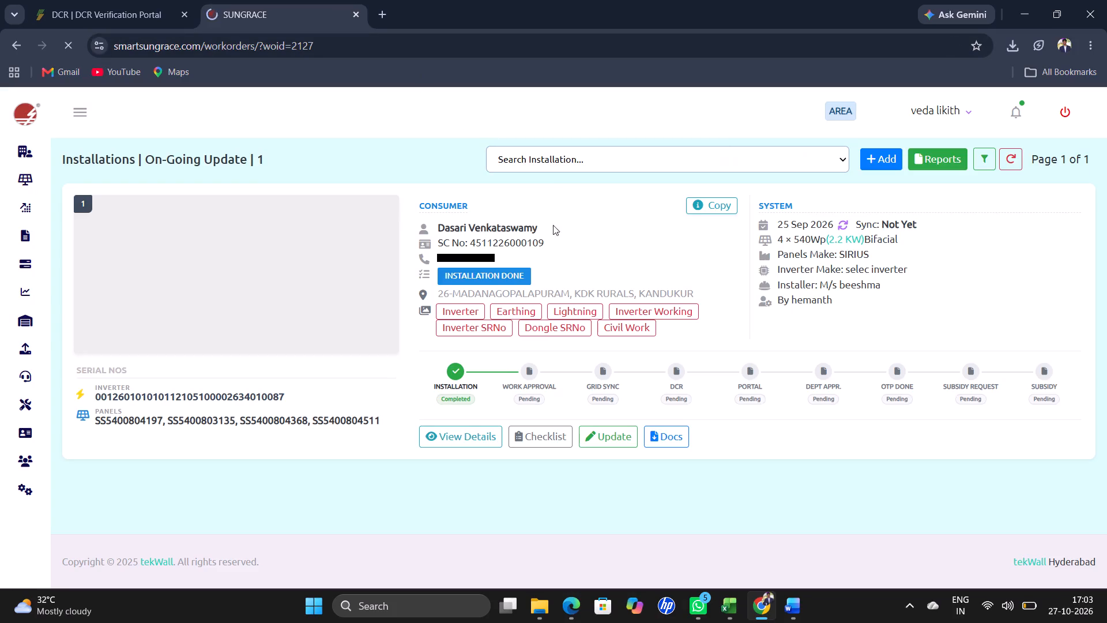
Replace the consumer application number in the B2C DCR with the ULA number copied from the consumer's SUNGRACE work order.
left_click(713, 212, "ctrl")
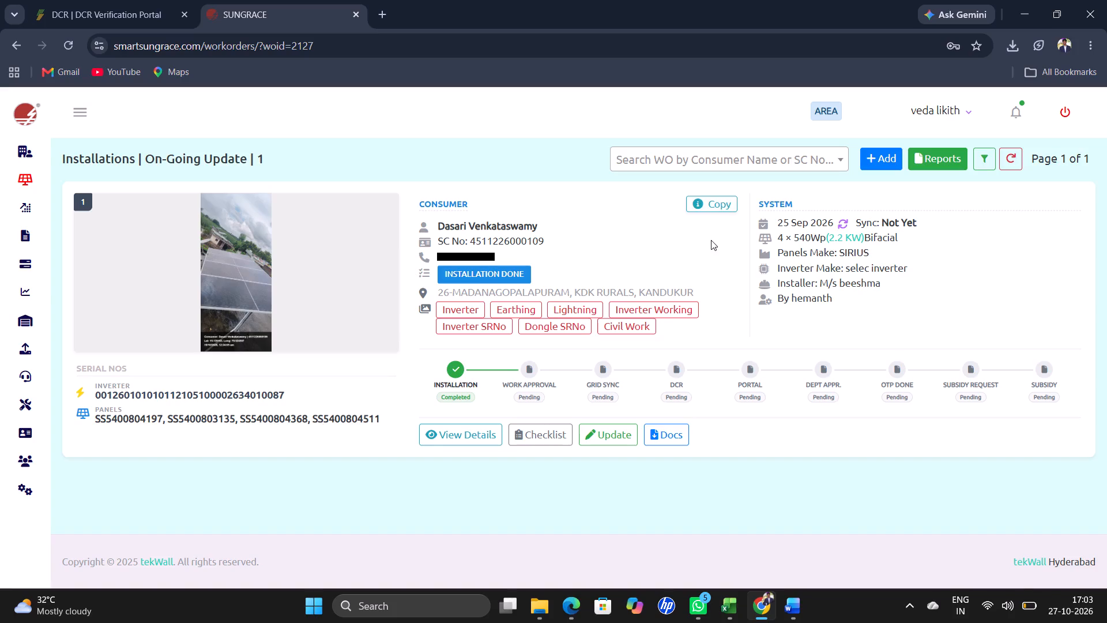
left_click(712, 203, "ctrl")
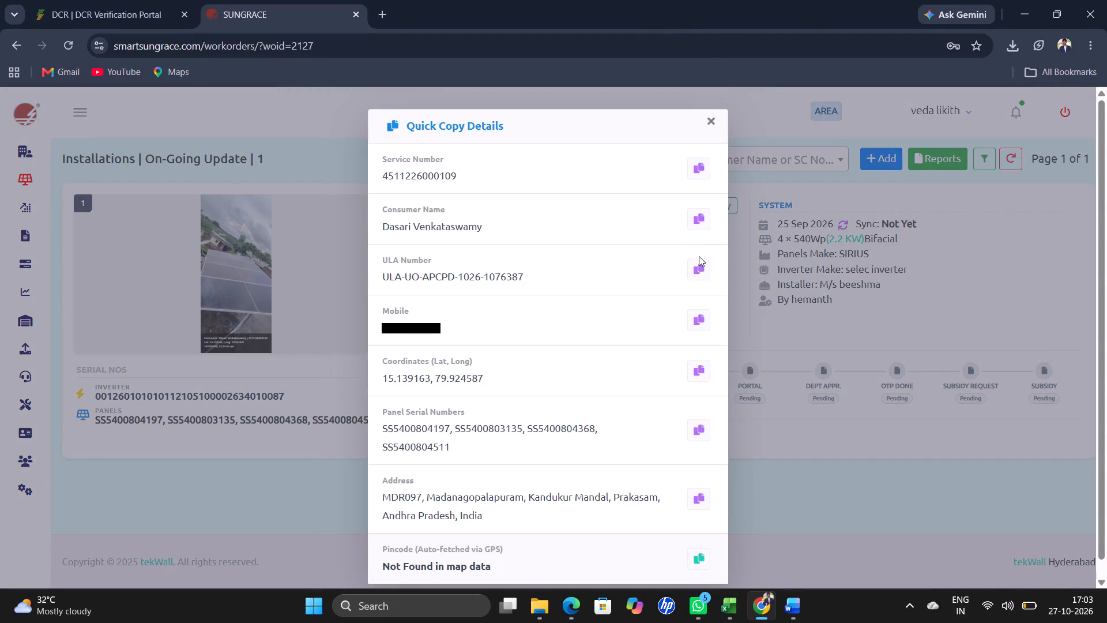
left_click(699, 256, "ctrl")
left_click(694, 267, "ctrl")
left_click(138, 0, "ctrl")
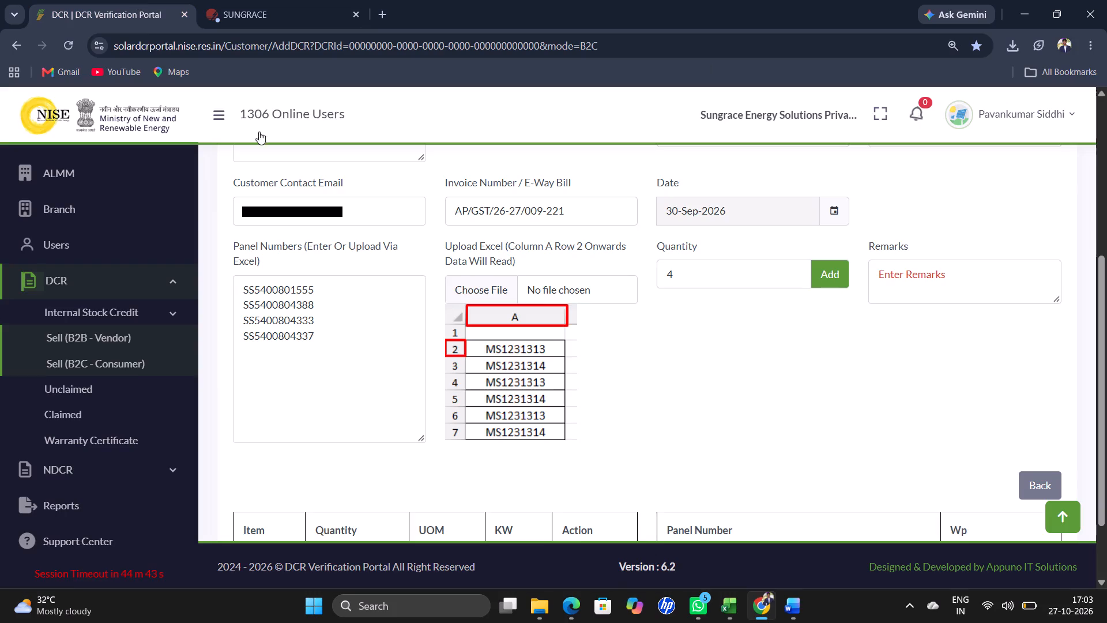
scroll(449, 265, "up", 3, "ctrl")
left_click(620, 258, "ctrl")
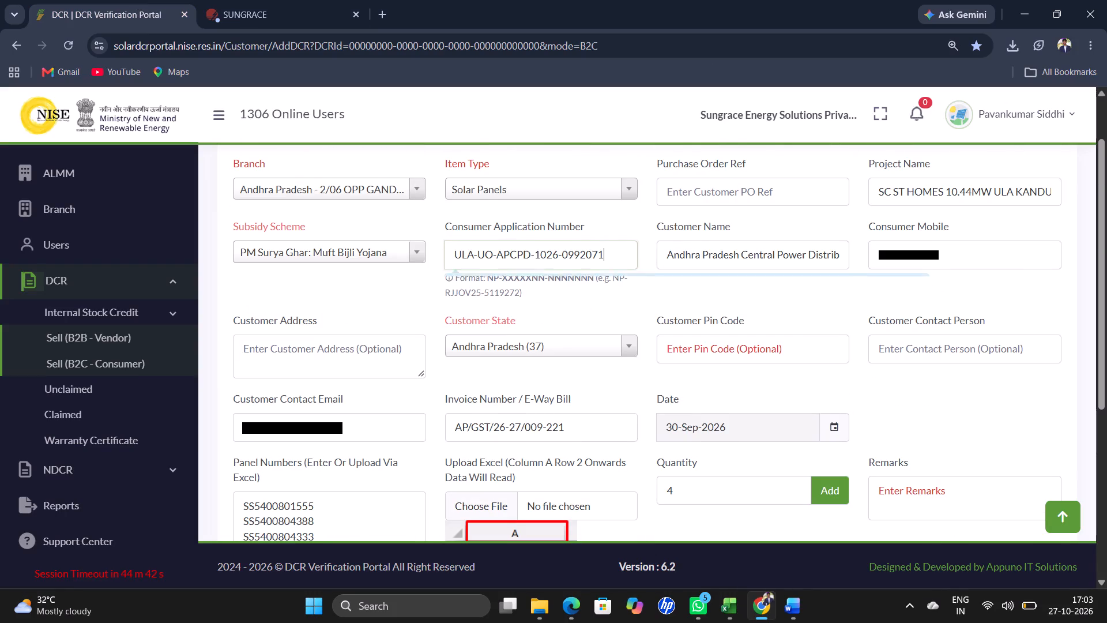
key("ctrl+BackSpace")
key("ctrl+BackSpace")
key("ctrl+BackSpace")
key("ctrl+BackSpace")
key("ctrl+BackSpace")
key("ctrl+BackSpace")
key("ctrl+BackSpace")
key("ctrl+BackSpace")
key("ctrl+BackSpace")
key("ctrl+BackSpace")
key("ctrl+BackSpace")
key("ctrl+BackSpace")
key("ctrl+BackSpace")
key("ctrl+BackSpace")
key("ctrl+BackSpace")
key("ctrl+BackSpace")
key("ctrl+BackSpace")
key("ctrl+BackSpace")
key("ctrl+BackSpace")
key("ctrl+BackSpace")
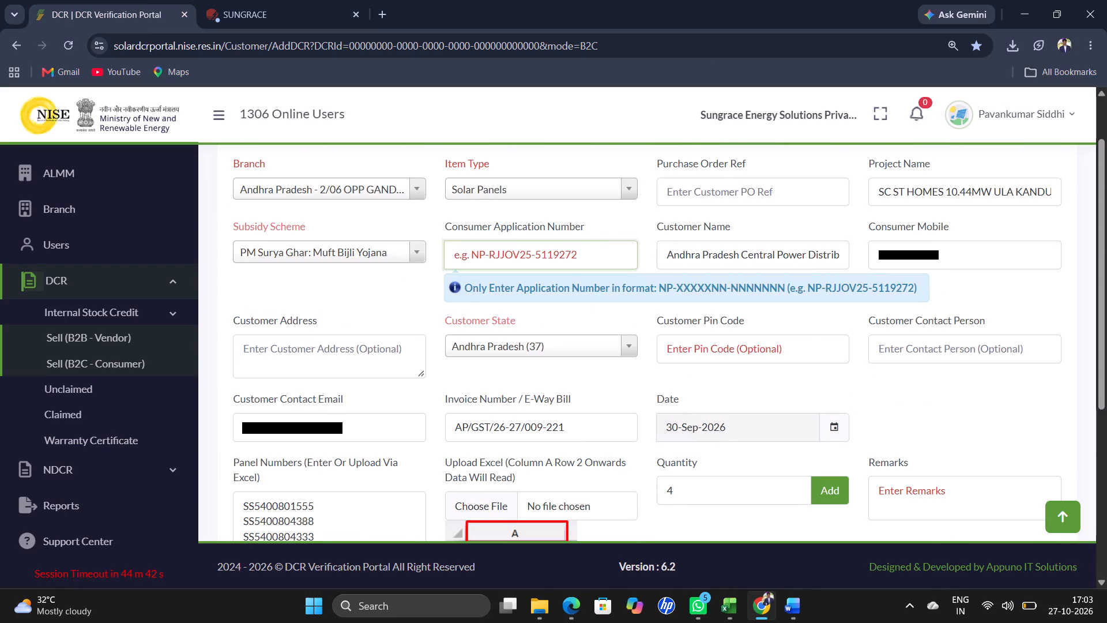
key("ctrl+v")
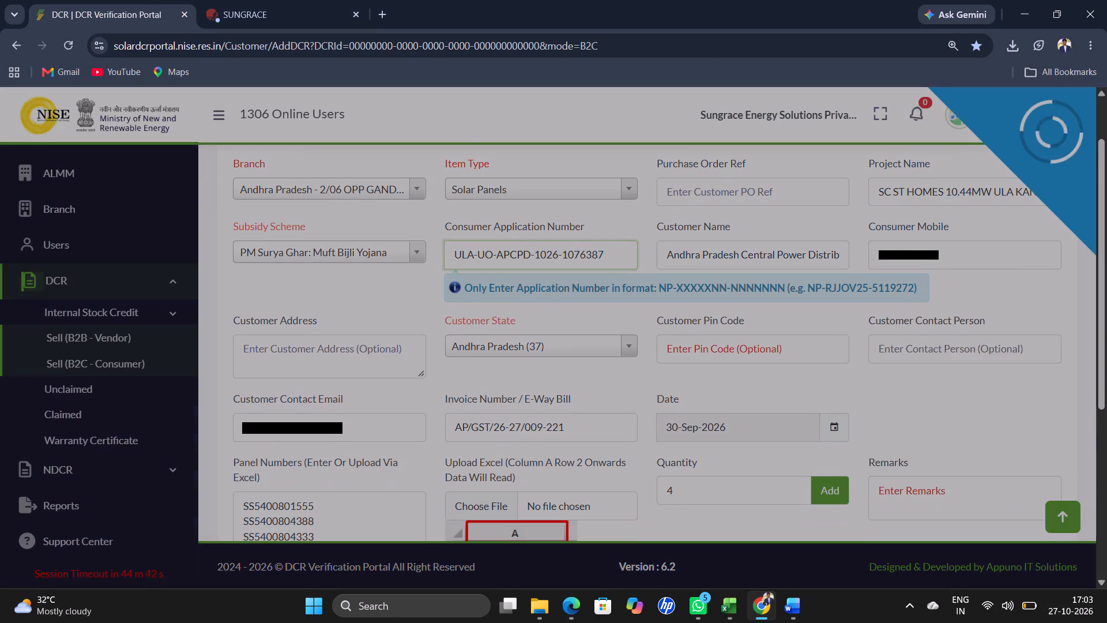
Replace the B2C DCR's panel numbers with the panel serial numbers copied from the same SUNGRACE work order.
scroll(620, 262, "down", 3)
left_click(394, 366)
key("BackSpace")
key("BackSpace")
key("BackSpace")
key("BackSpace")
key("BackSpace")
key("BackSpace")
key("BackSpace")
key("BackSpace")
key("BackSpace")
key("BackSpace")
key("BackSpace")
key("BackSpace")
key("BackSpace")
key("BackSpace")
key("BackSpace")
key("BackSpace")
key("BackSpace")
key("BackSpace")
key("BackSpace")
key("BackSpace")
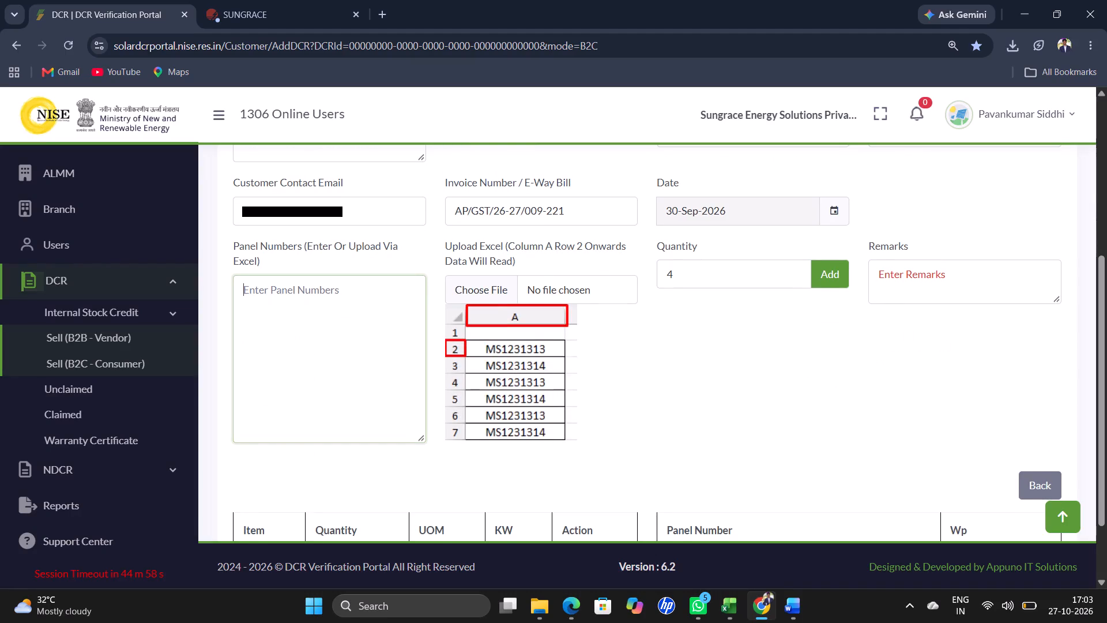
left_click(310, 0)
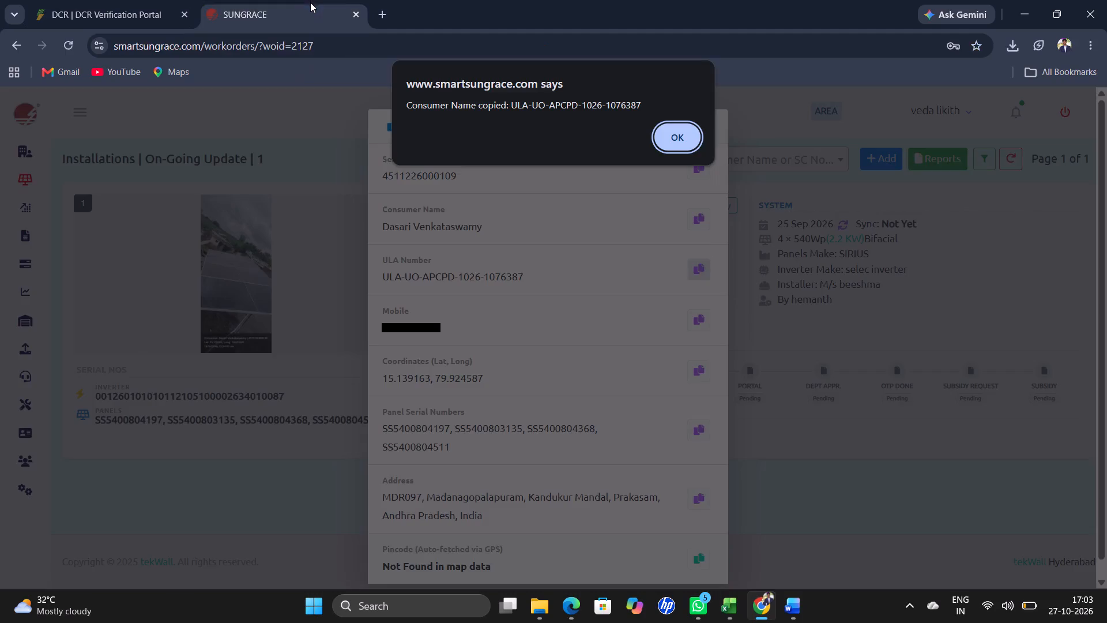
left_click(683, 129)
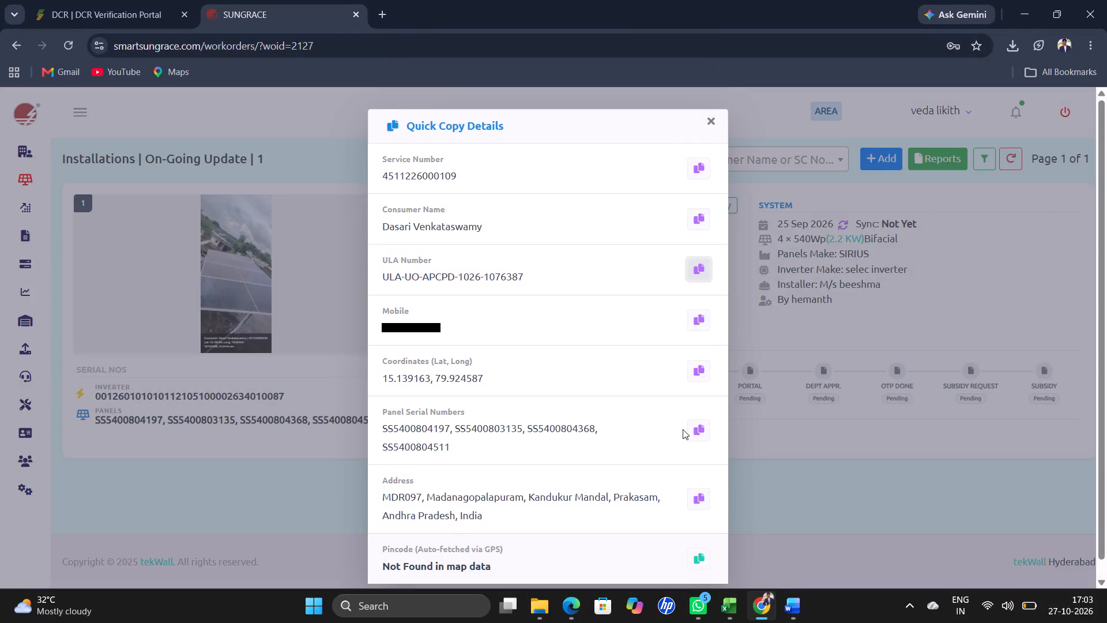
left_click(694, 429)
left_click(74, 0)
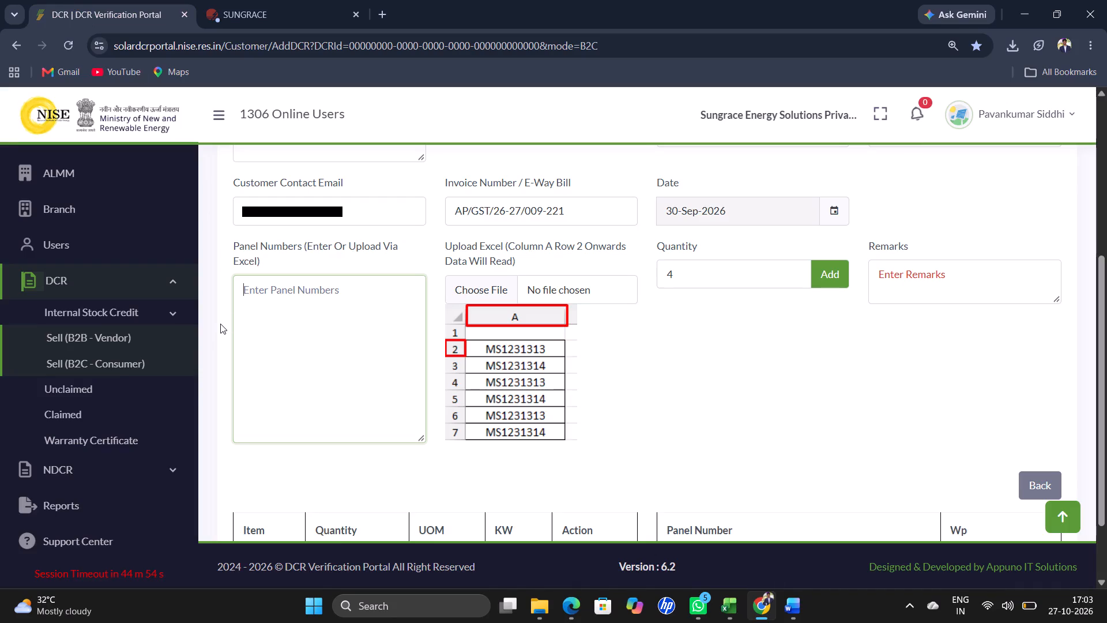
key("ctrl+v")
Remove the commas between the four pasted panel serial numbers and put each serial number on its own line.
key("Left")
key("Left")
key("Left")
key("Left")
key("Left")
key("Left")
key("Left")
key("Left")
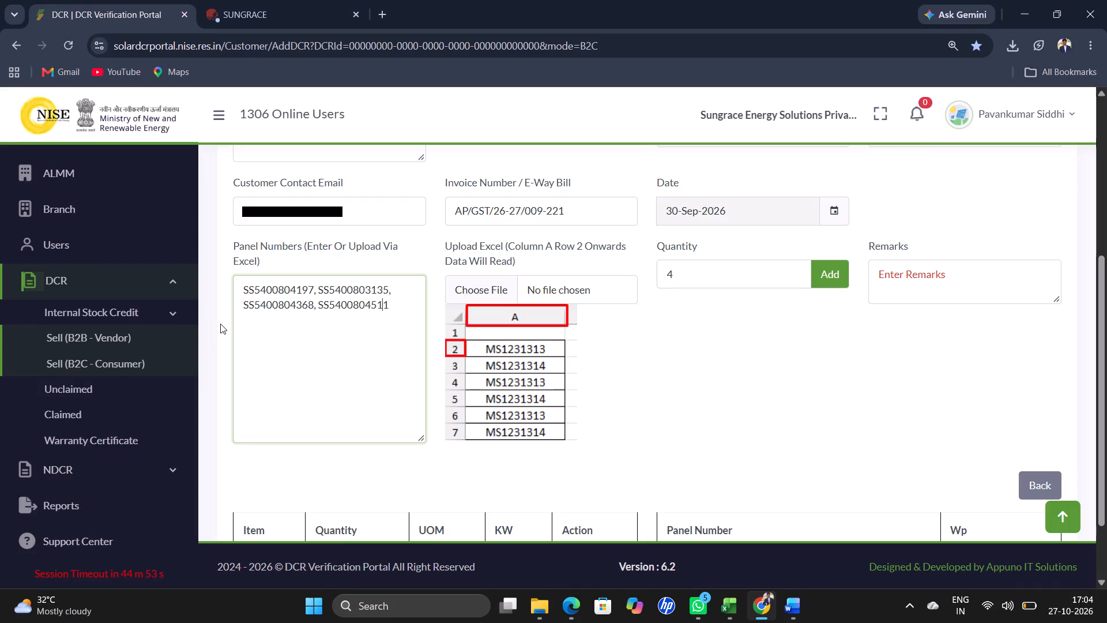
key("Left")
key("Left")
key("Left")
key("Left")
key("BackSpace")
key("BackSpace")
key("Return")
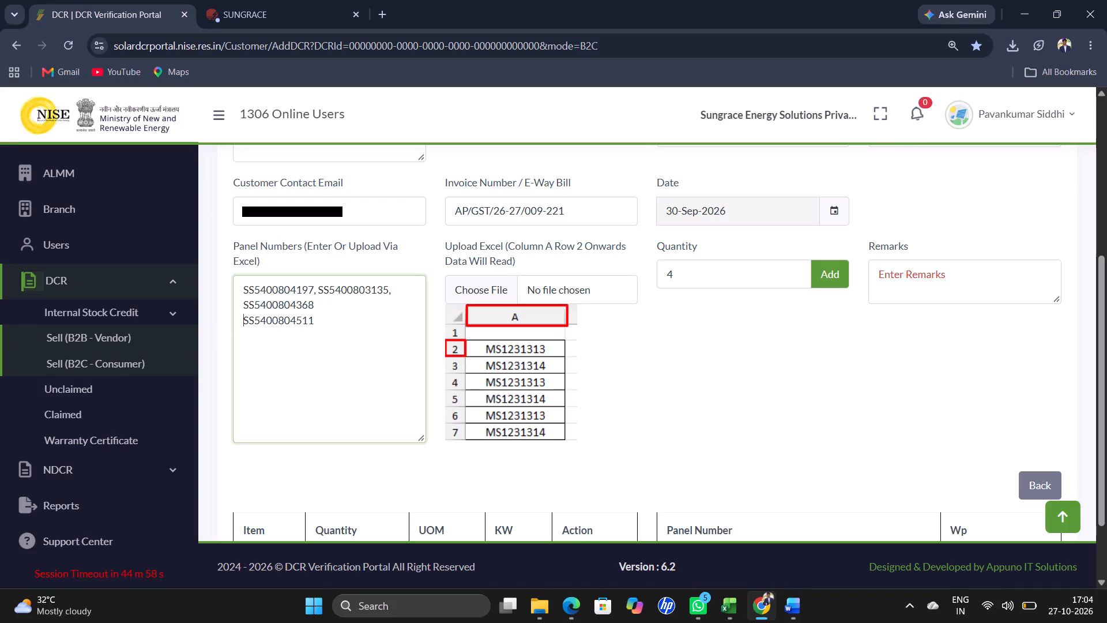
key("Up")
key("Up")
key("Up")
key("Right")
key("Right")
key("Right")
key("Right")
key("Right")
key("Right")
key("Right")
key("Right")
key("Right")
key("Right")
key("Right")
key("Right")
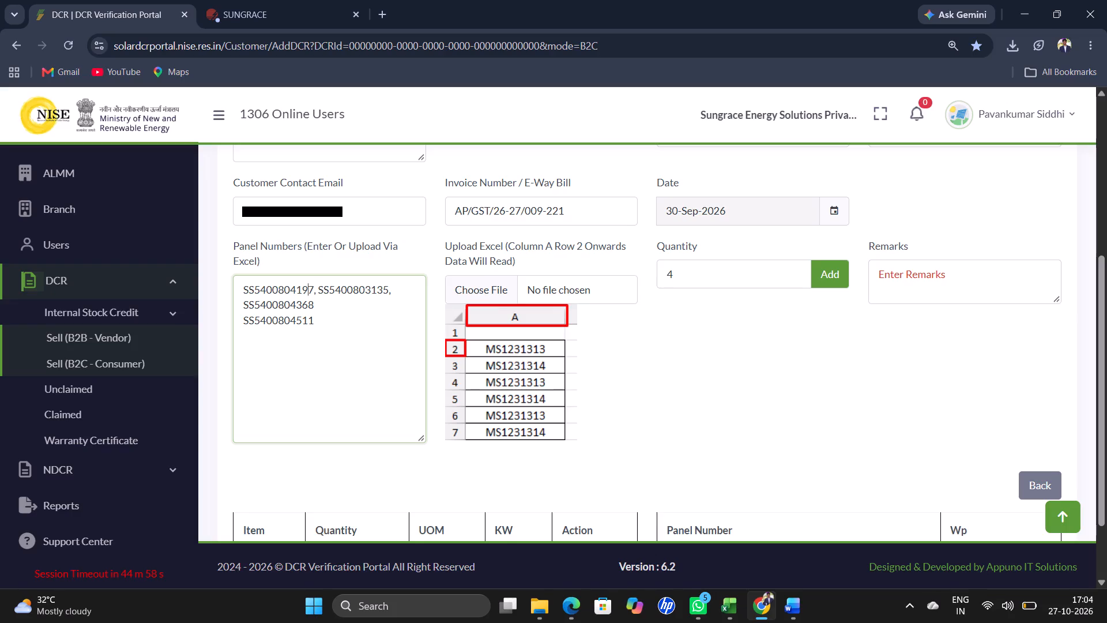
key("Right")
key("Right")
key("BackSpace")
key("BackSpace")
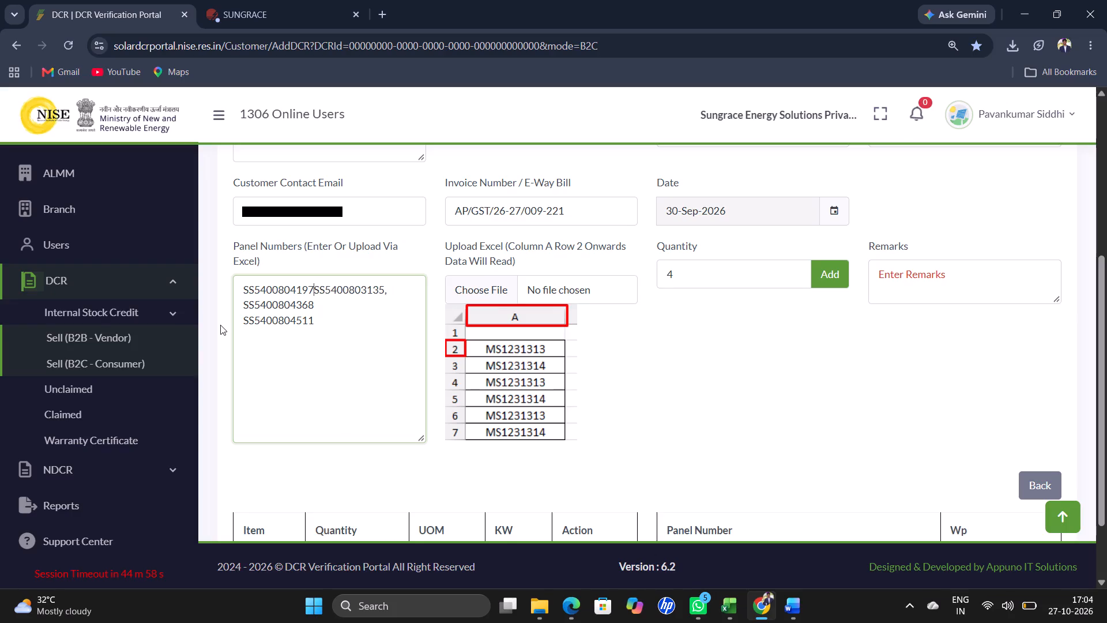
key("Return")
key("Right")
key("Right")
key("Right")
key("Right")
key("Right")
key("Right")
key("Right")
key("Right")
key("Right")
key("Right")
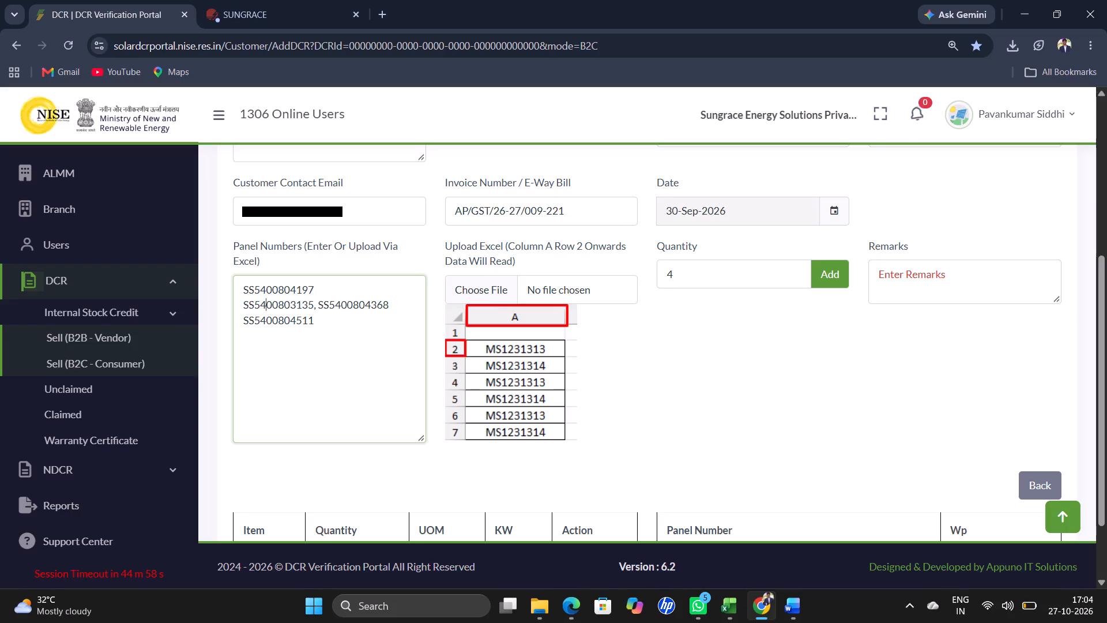
key("Right")
key("Right")
key("Right")
key("Right")
key("BackSpace")
key("BackSpace")
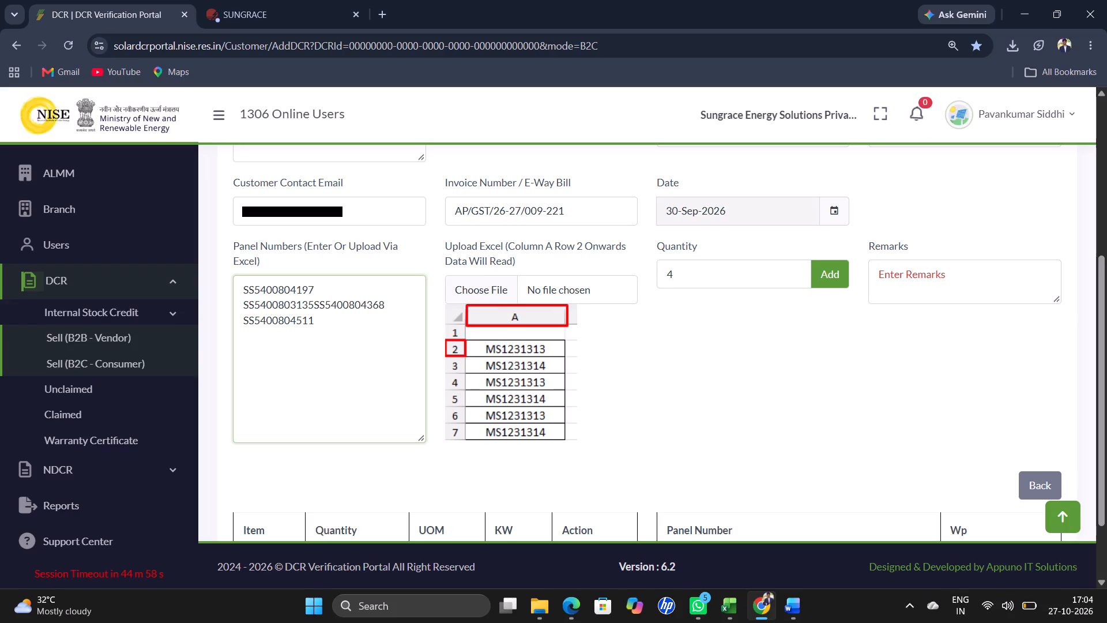
key("Return")
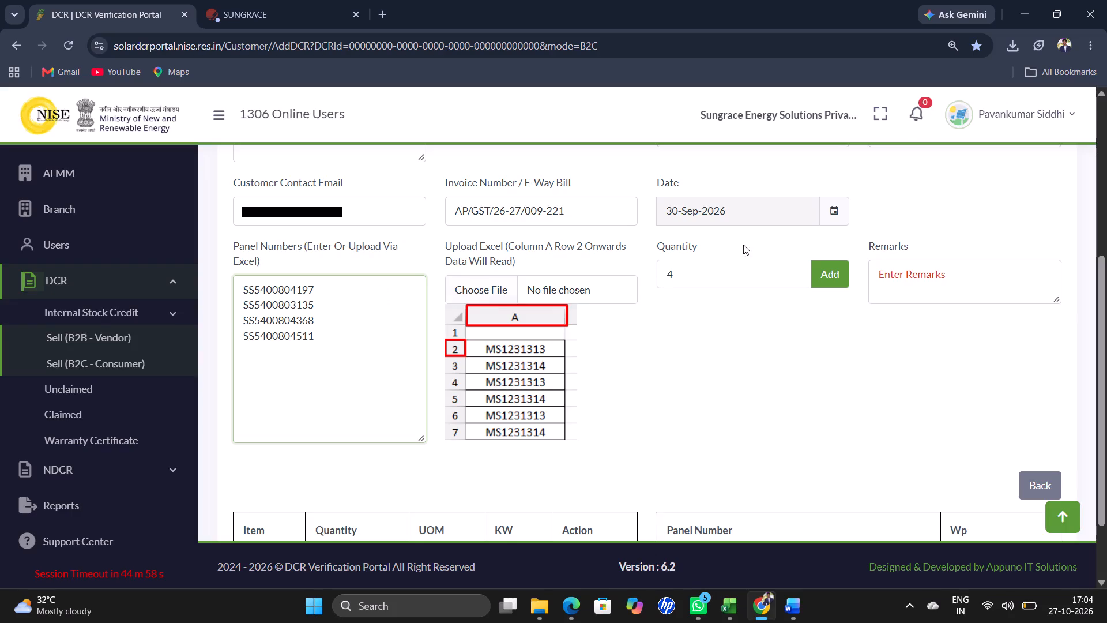
Try to add the four listed panels to the B2C DCR.
left_click(827, 273)
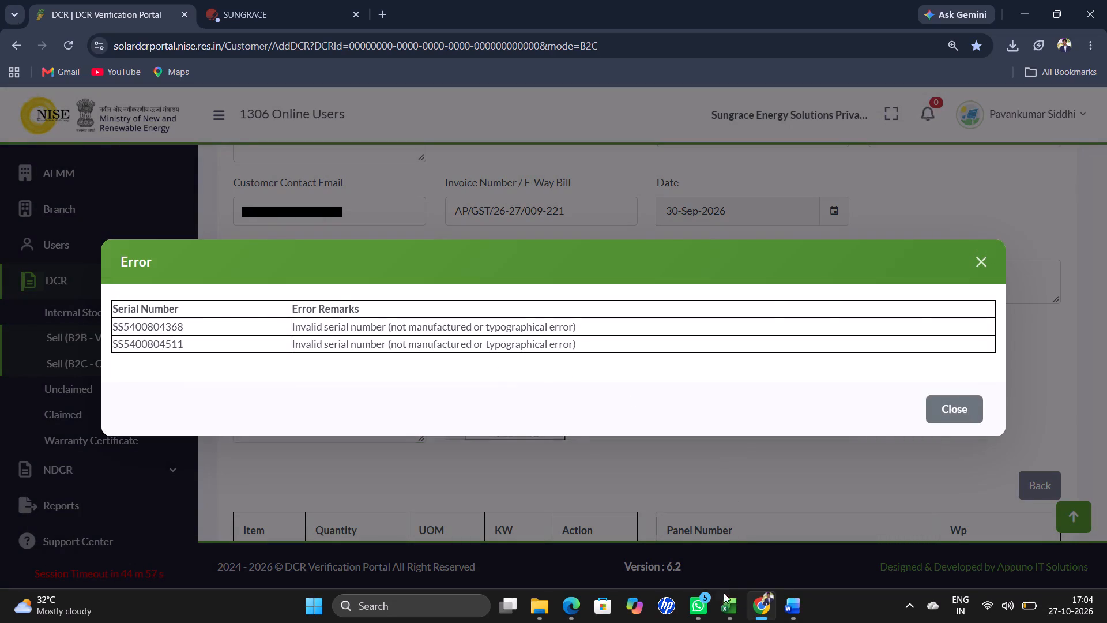
Switch to the DCR pending list in Excel and fill the service number in cell A10 with red.
left_click(734, 555)
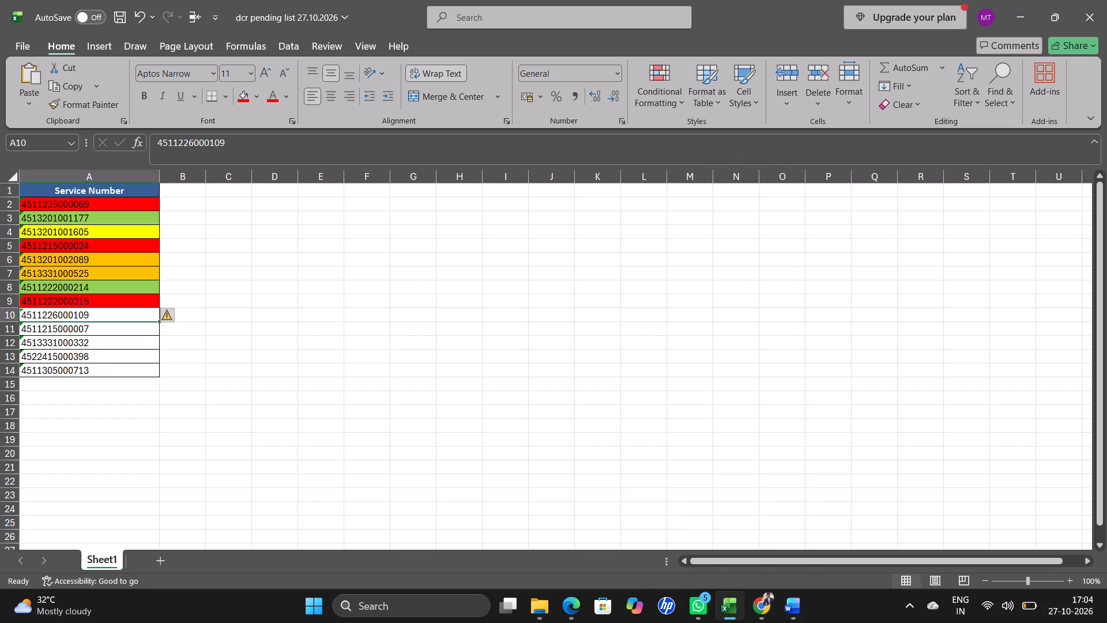
left_click(241, 100)
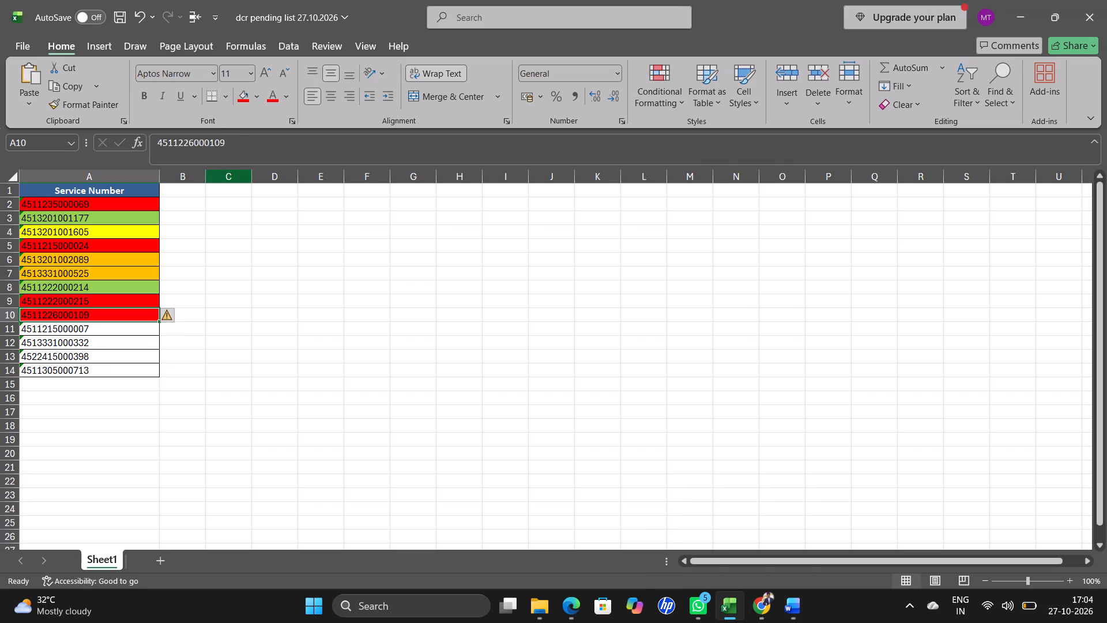
Select the next service number in the pending list, in cell A11.
key("Down")
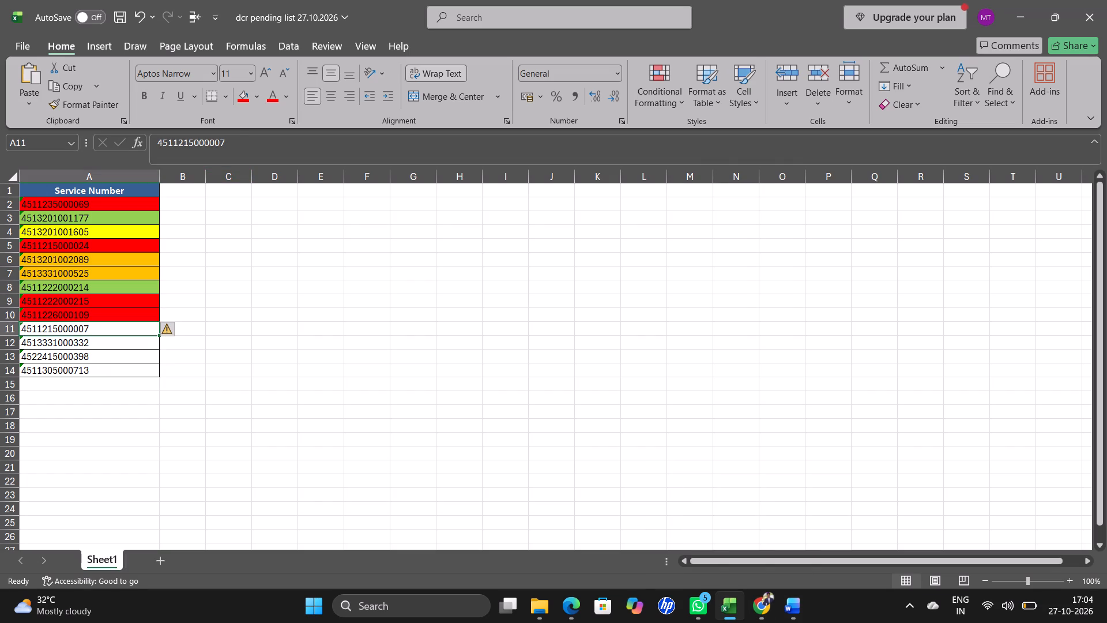
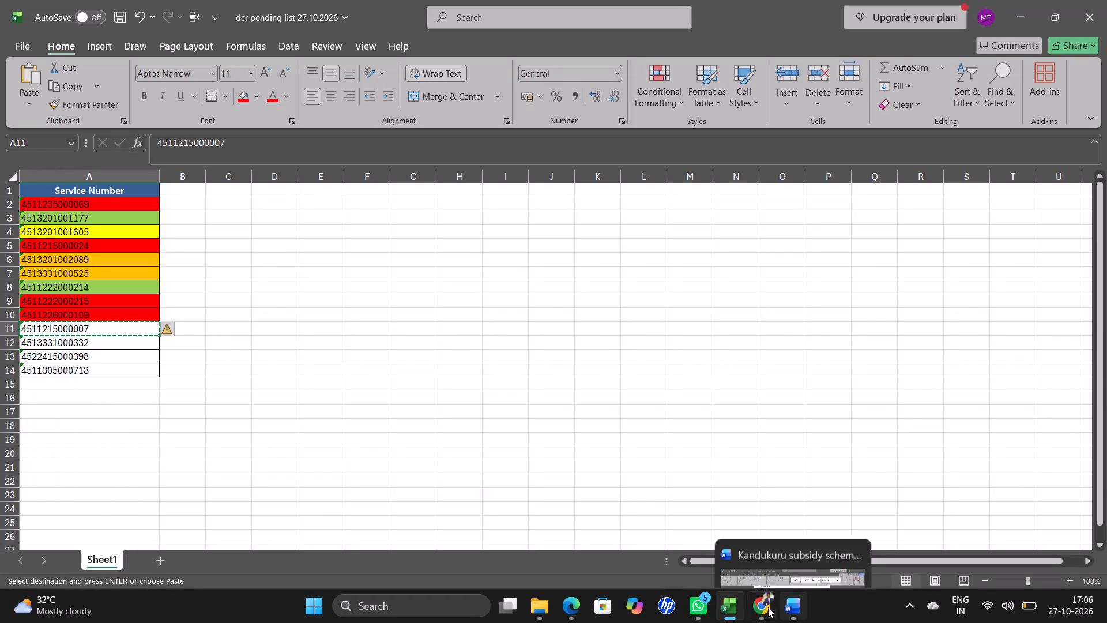
Switch from the Excel pending list to the DCR Verification Portal in Chrome.
left_click(735, 534)
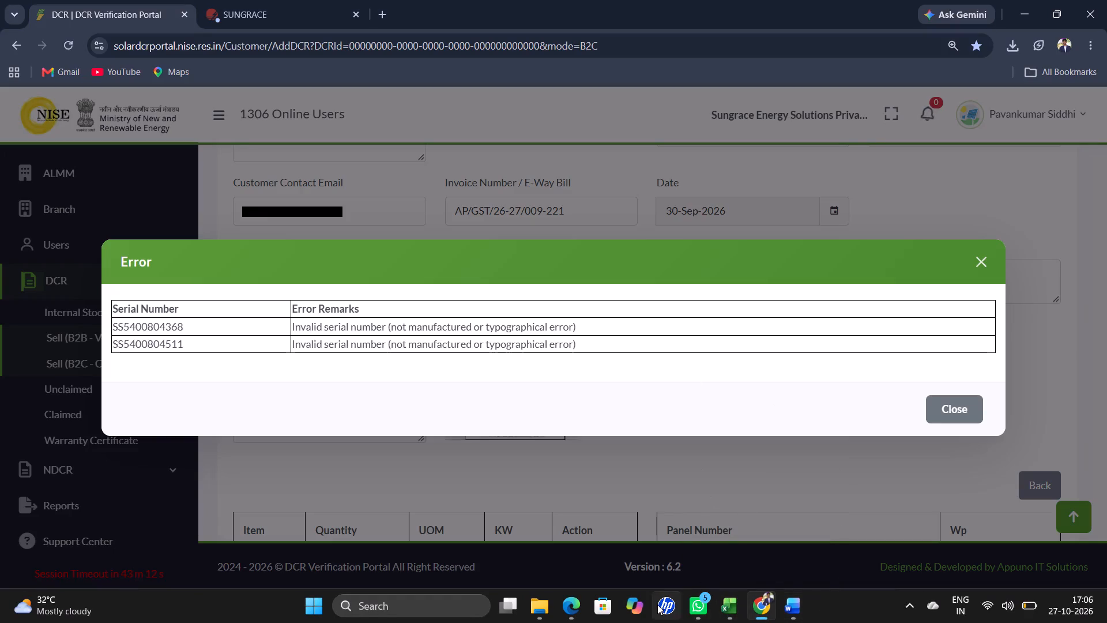
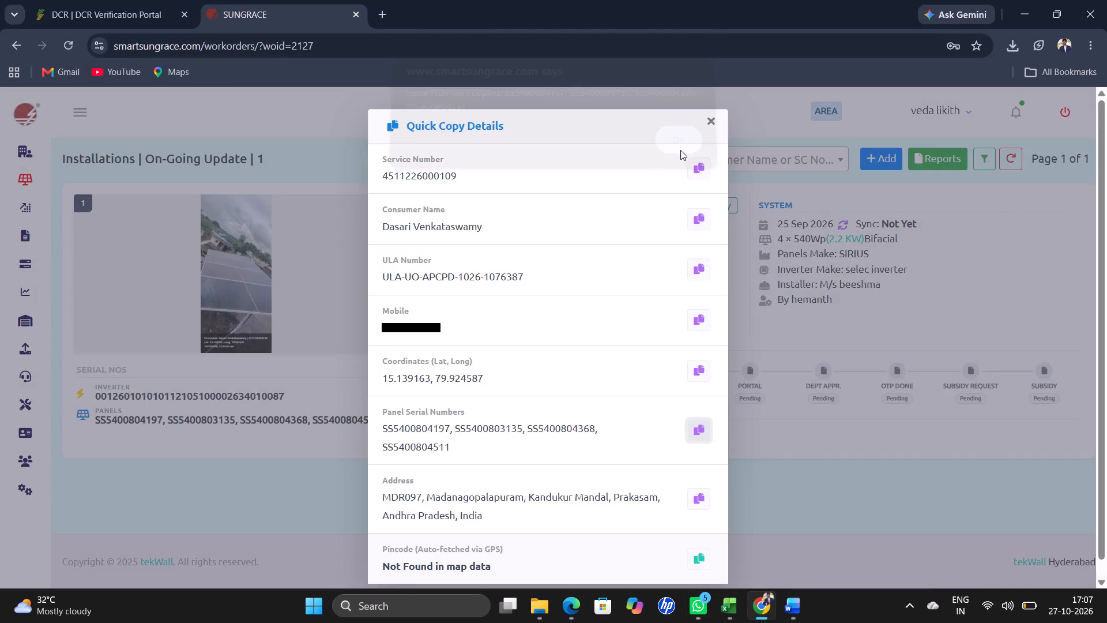
Close the copied consumer details and open the next consumer's work order by searching for the service number copied from the pending list.
left_click(710, 114)
left_click(722, 148)
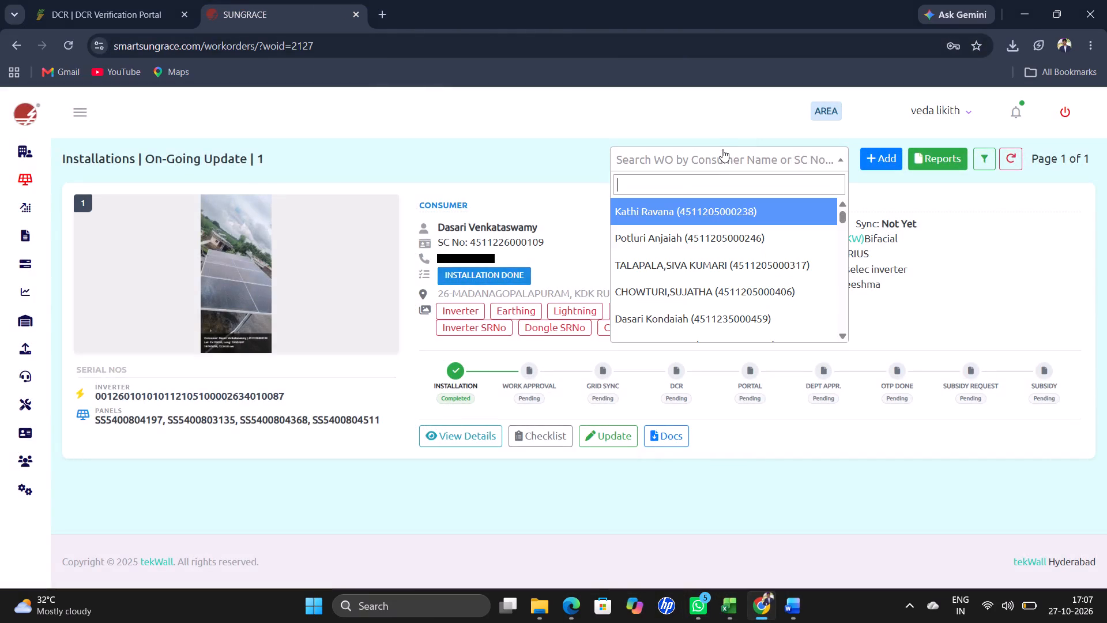
key("ctrl+v")
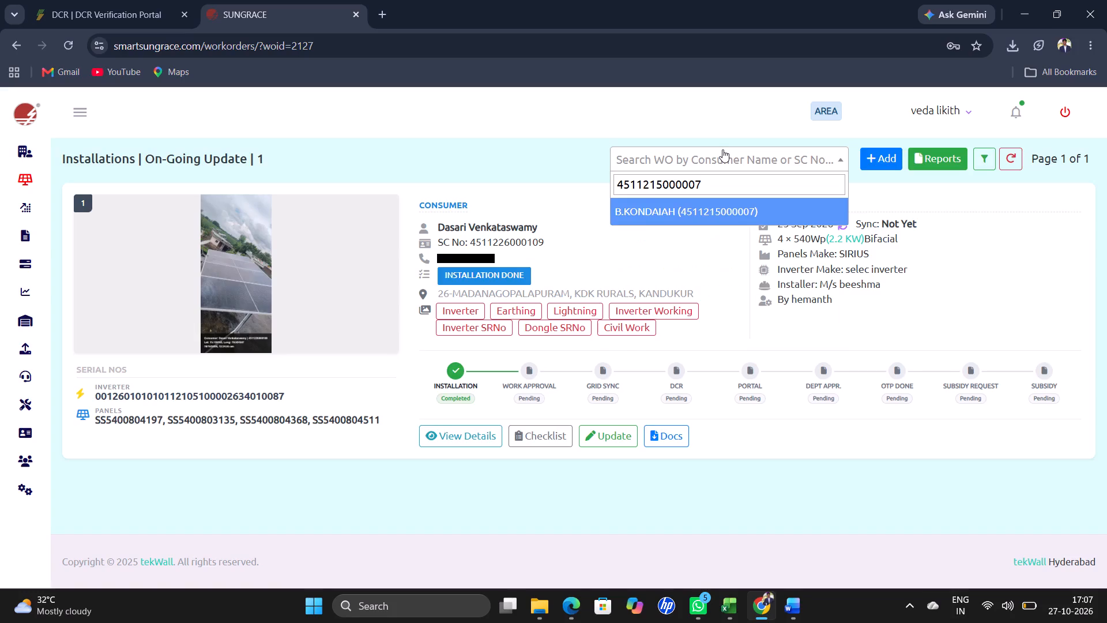
left_click(710, 209)
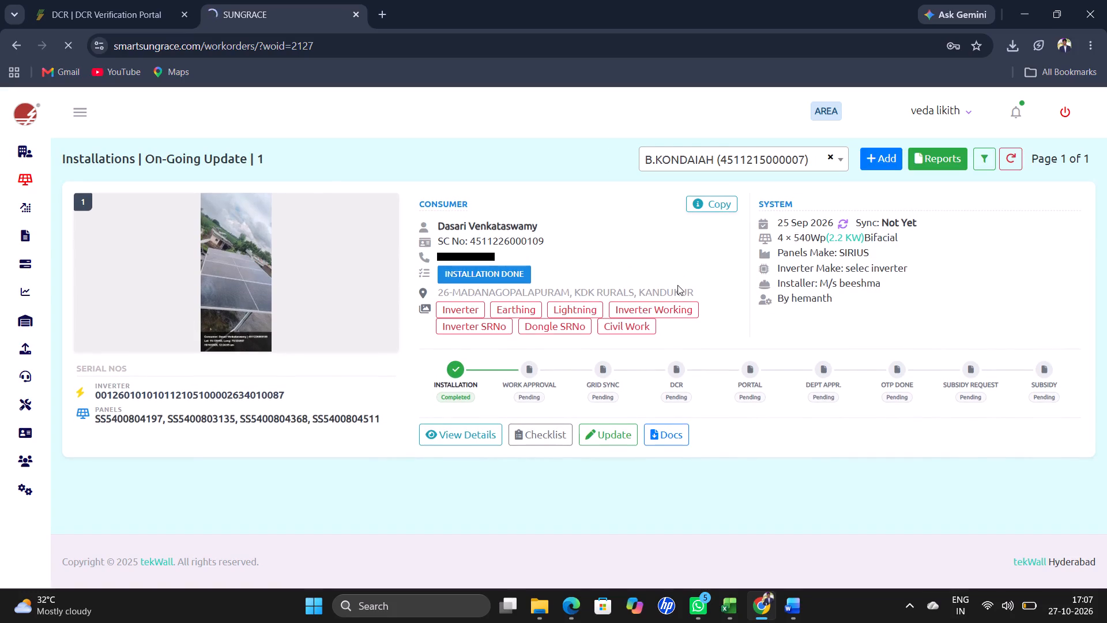
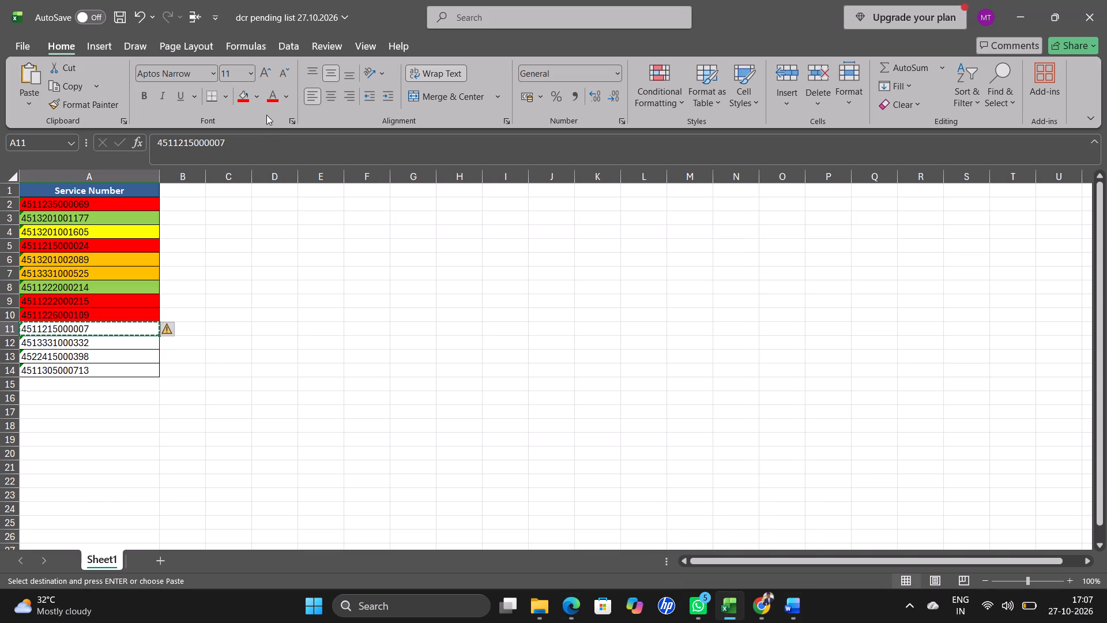
Mark the service number in cell A11 of the pending list with a light green fill.
double_click(260, 92)
left_click(243, 96)
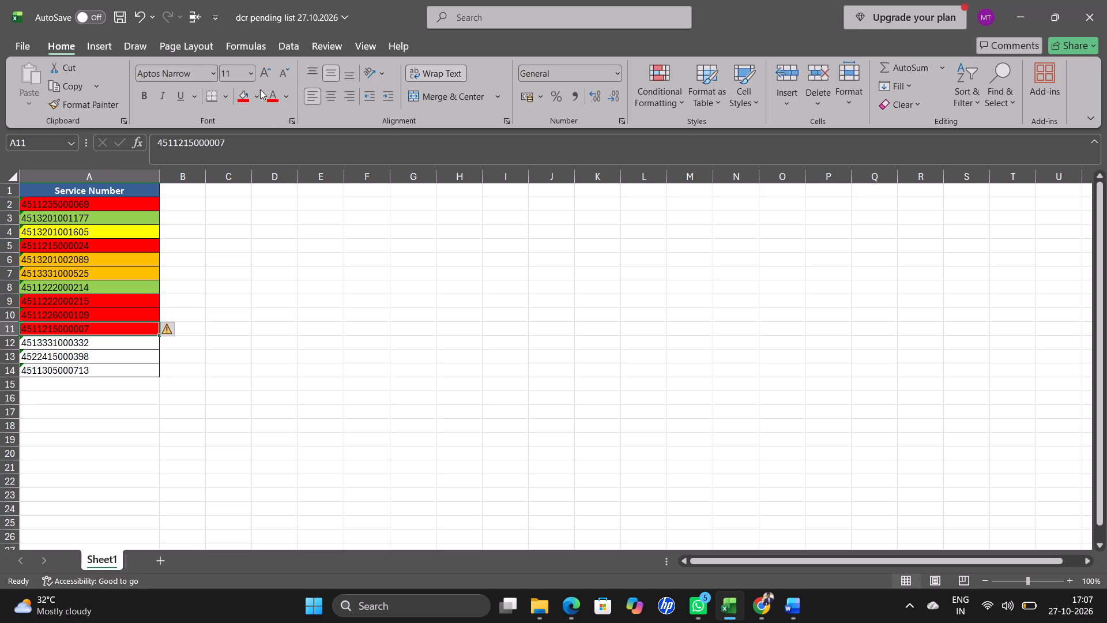
left_click(259, 89)
left_click(327, 312)
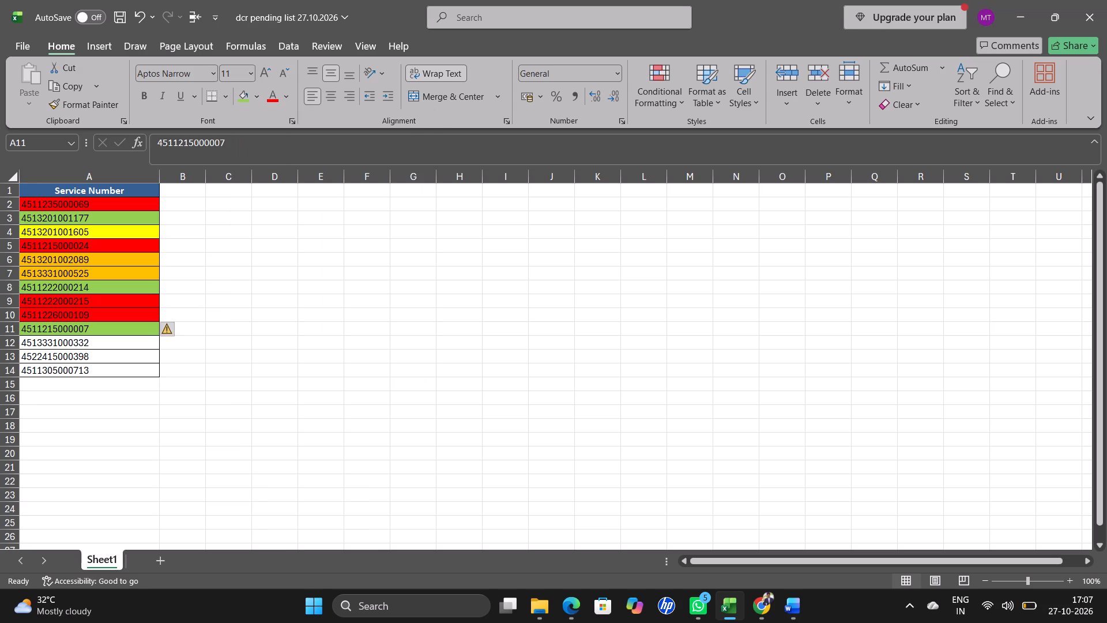
Copy the service number from cell A12 of the pending list and open that consumer's work order in SUNGRACE.
key("Down")
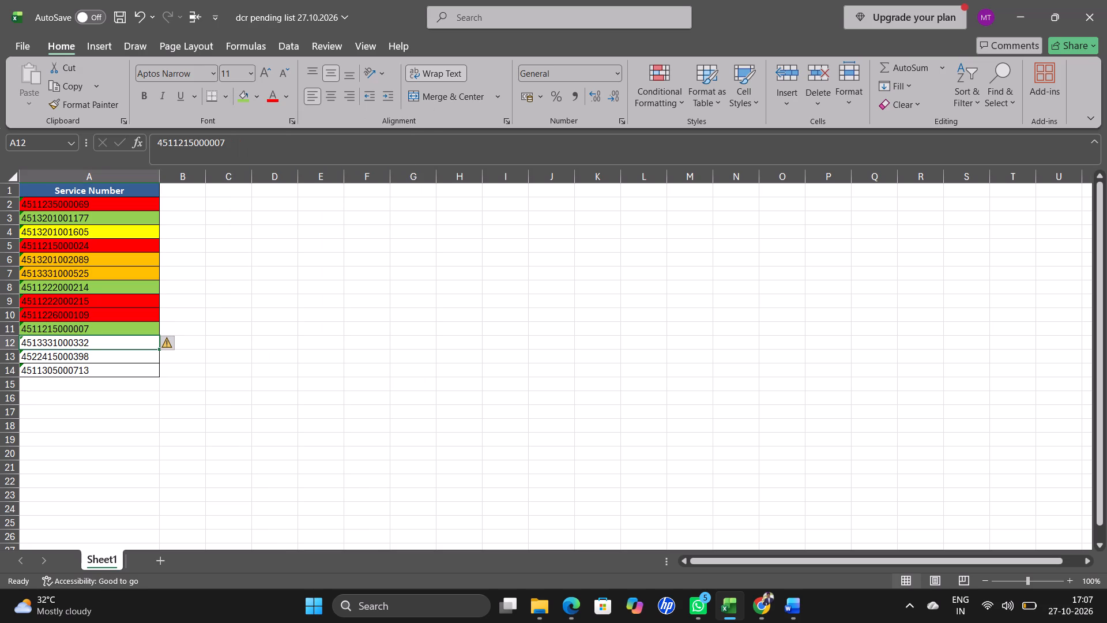
key("ctrl+c")
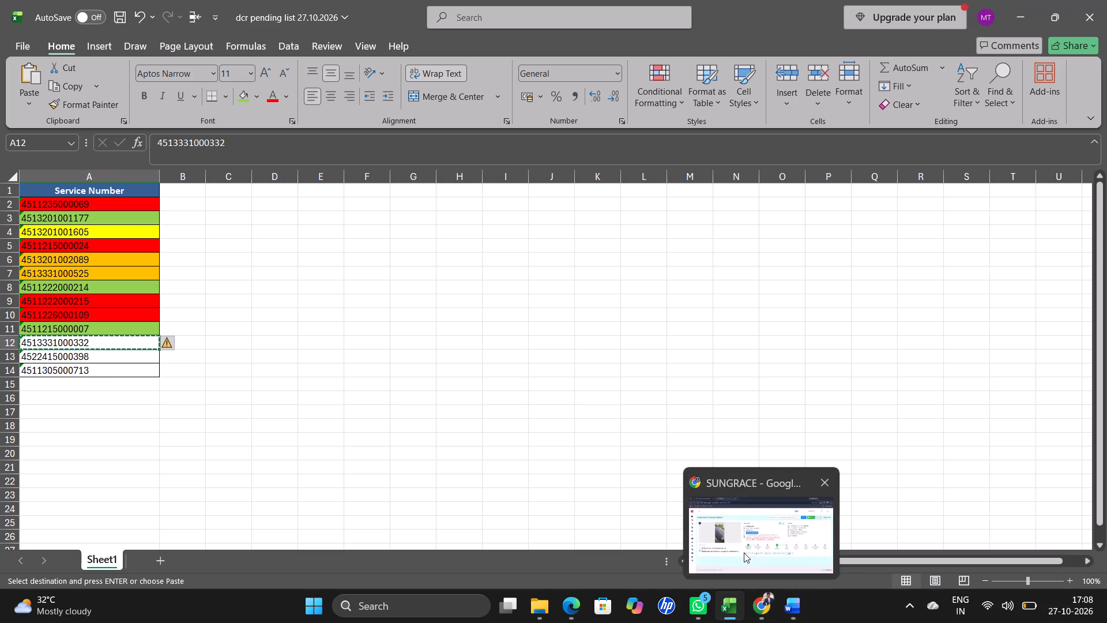
left_click(744, 553)
left_click(677, 152)
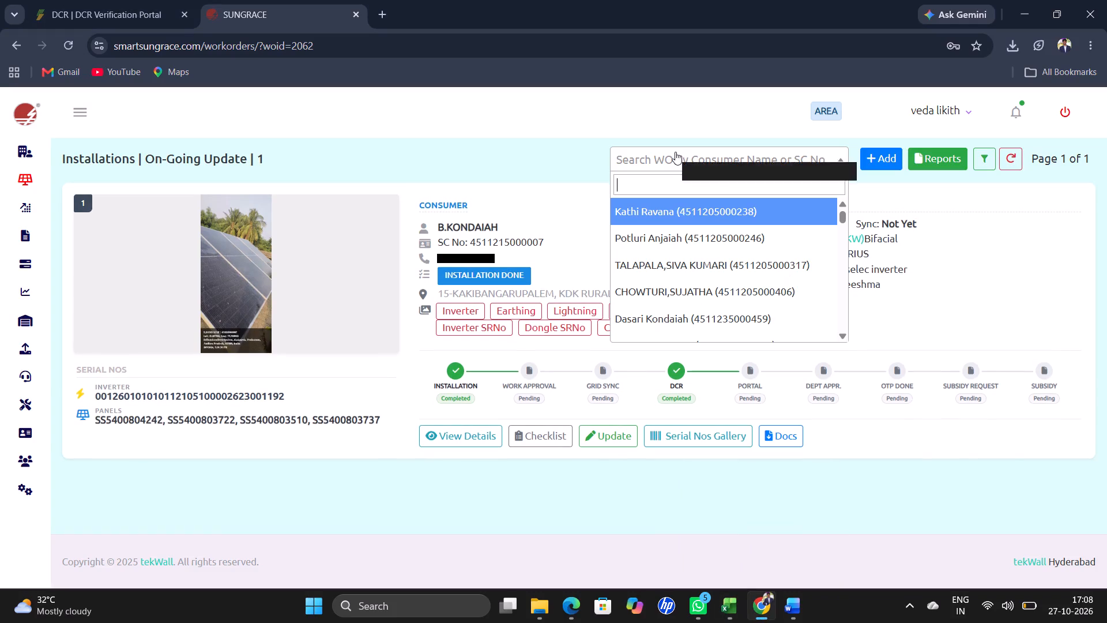
key("ctrl+v")
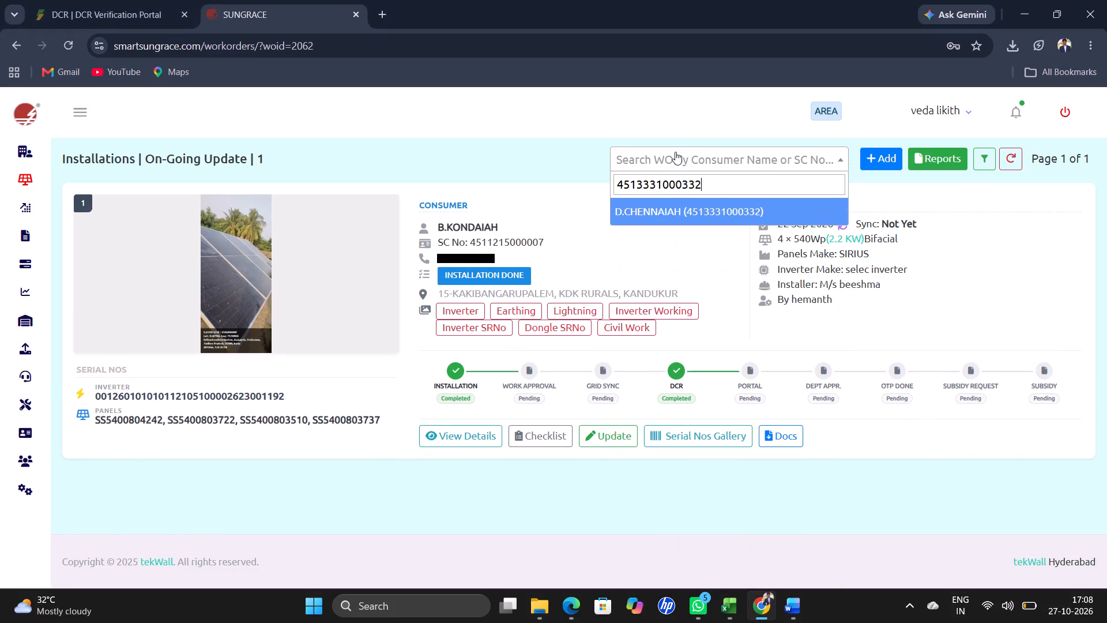
key("Return")
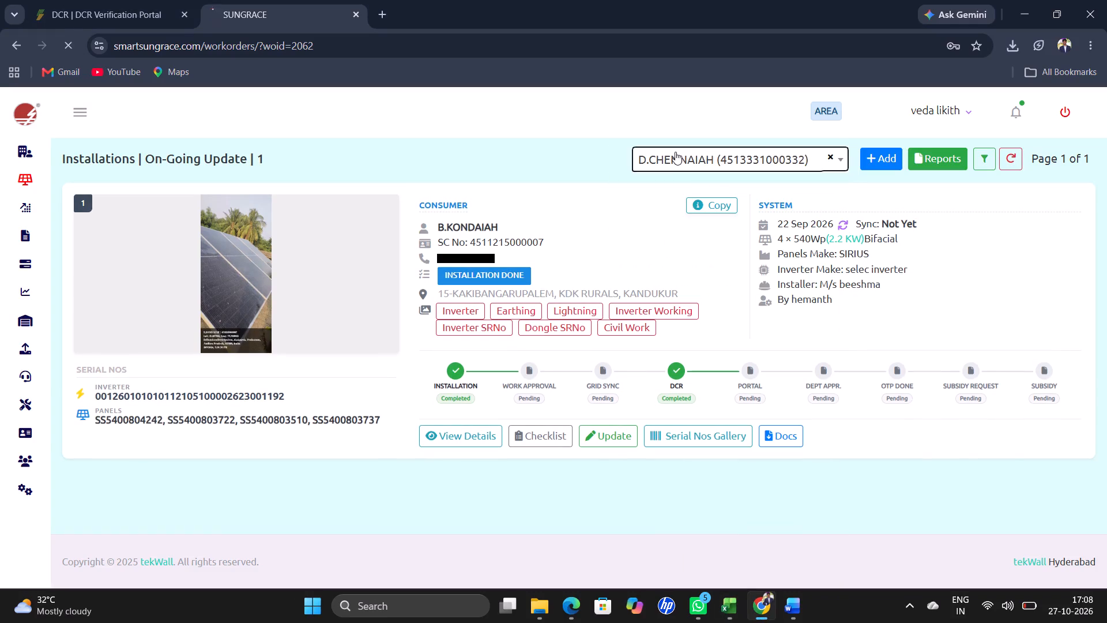
left_click(615, 335, "ctrl")
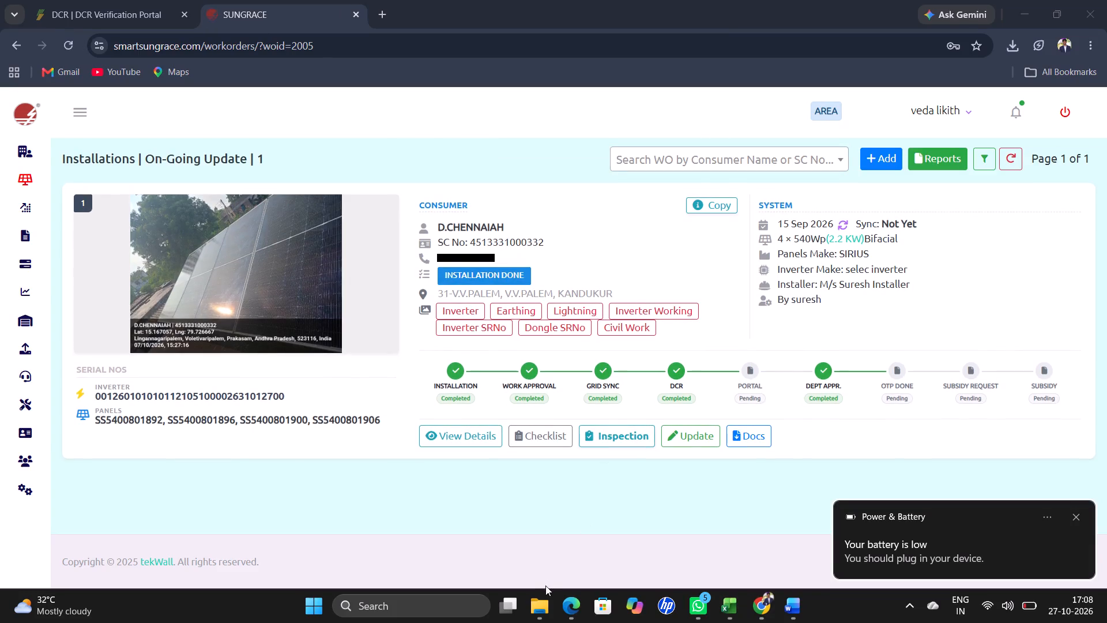
Switch to the File Explorer window showing the 220_ folder inside DCR009.
left_click(563, 562, "ctrl")
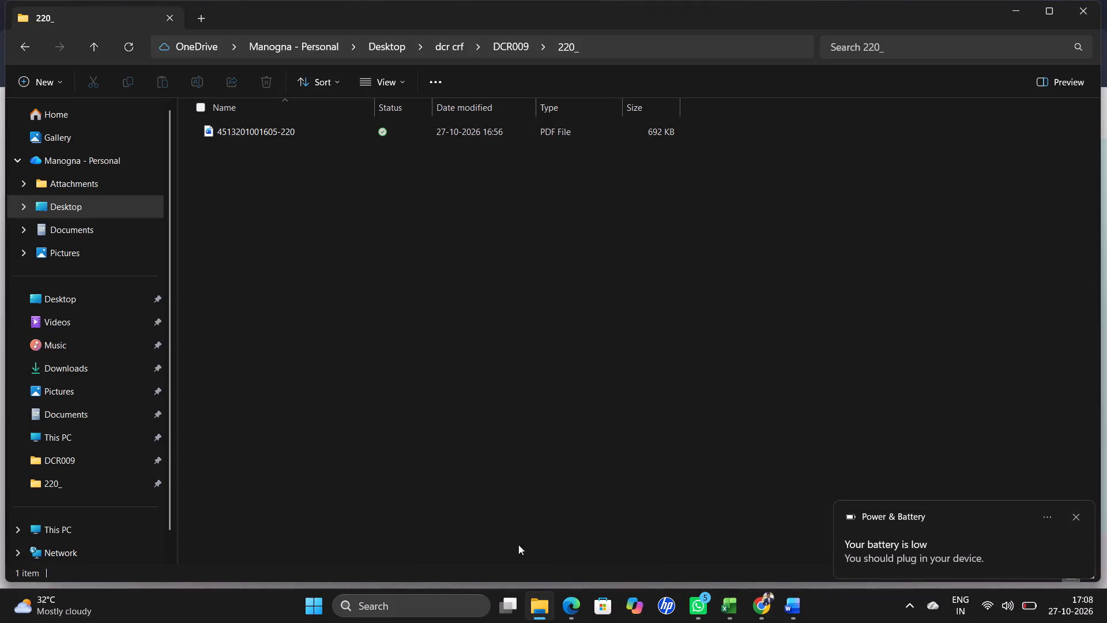
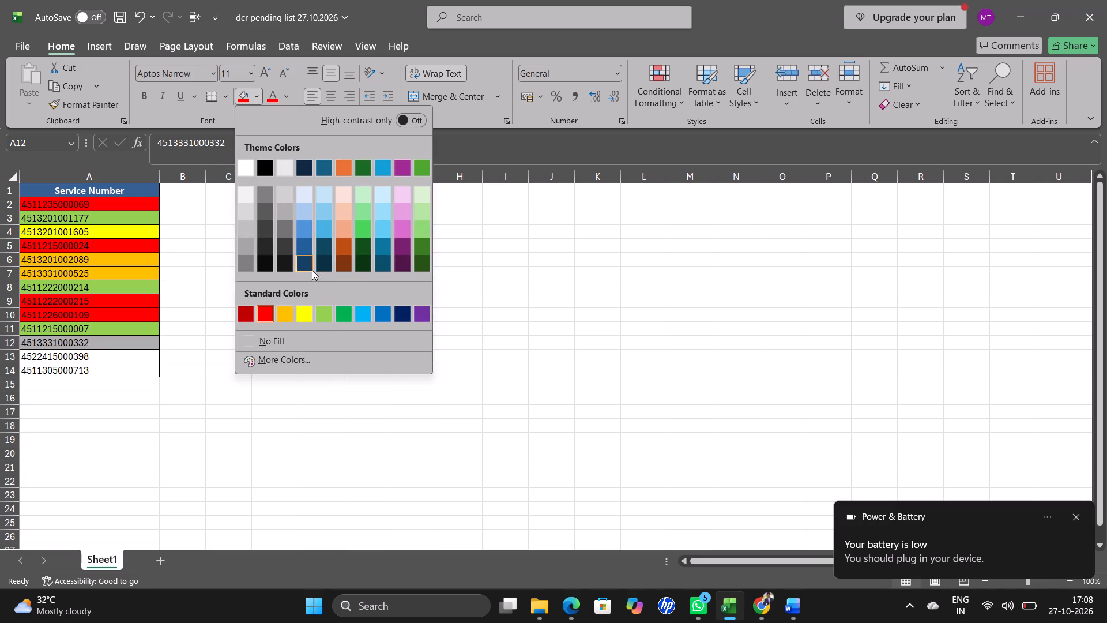
Mark the service number in cell A12 of the pending list with a light green fill.
left_click(326, 313, "ctrl")
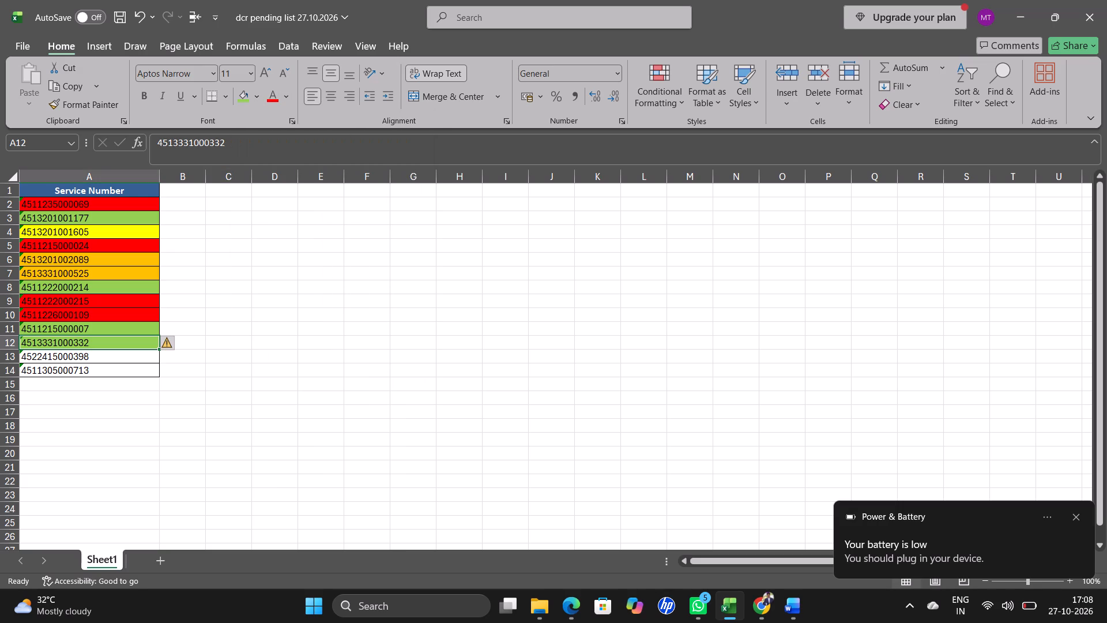
Copy the service number from cell A13 of the pending list and open that consumer's work order in SUNGRACE.
key("Down")
key("ctrl+c")
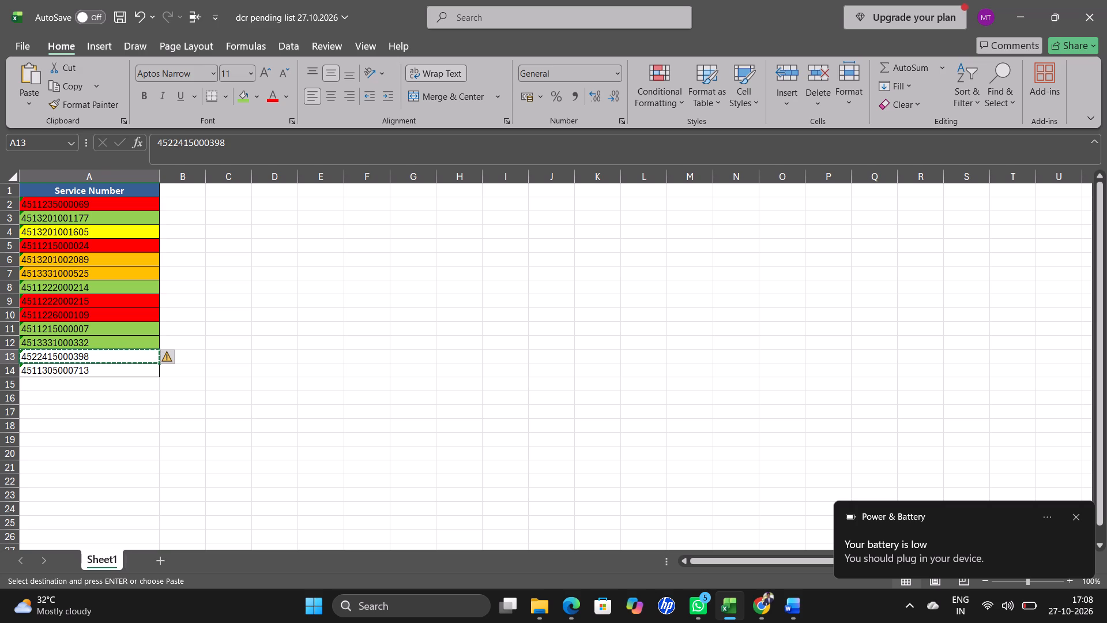
left_click(762, 541)
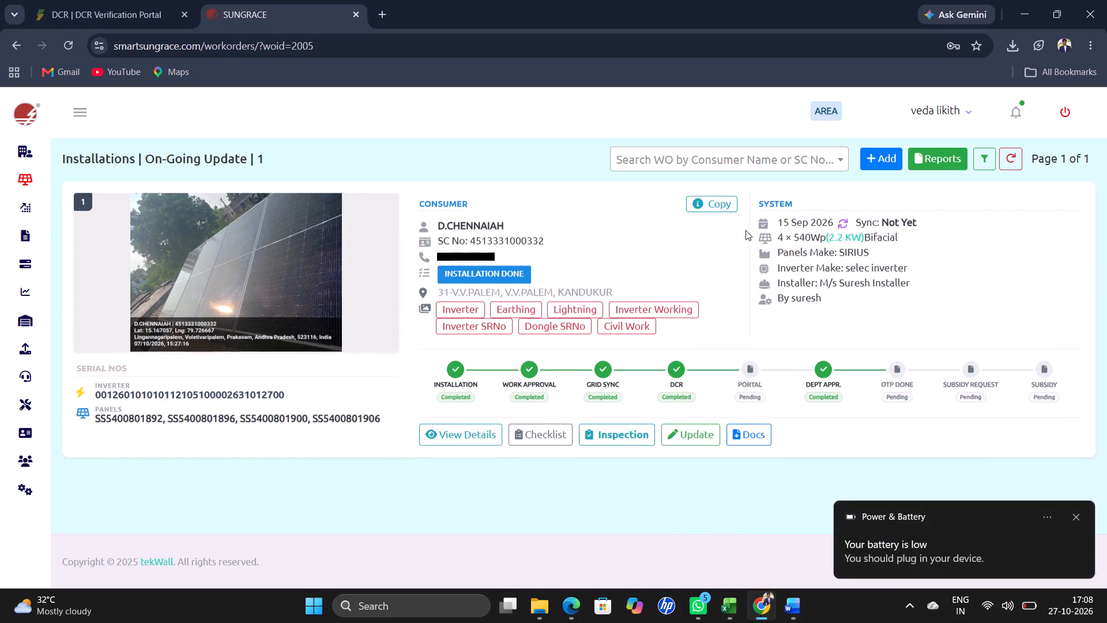
left_click(714, 158)
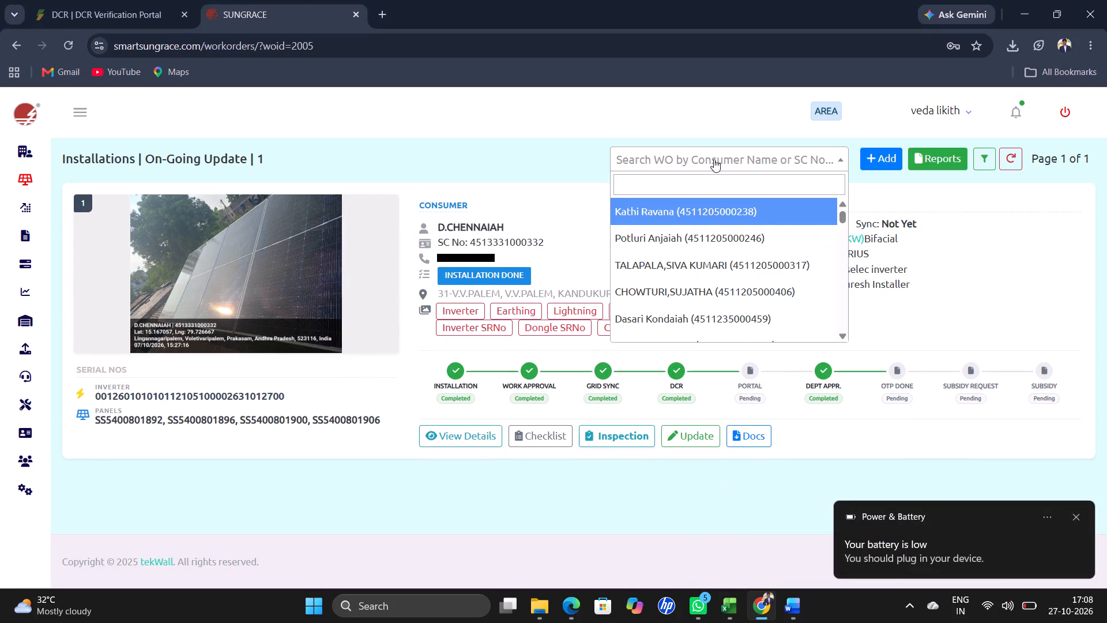
key("ctrl+v")
key("ctrl+v")
key("ctrl+Return")
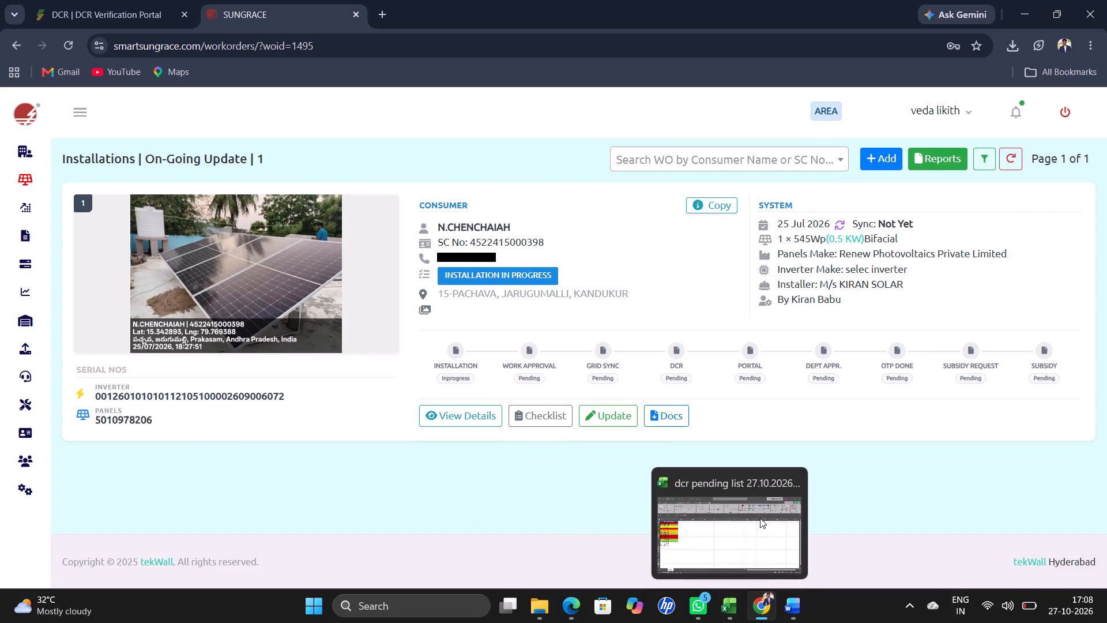
Switch back to the pending list in Excel and mark the service number in cell A13 with an orange fill.
left_click(717, 550, "ctrl")
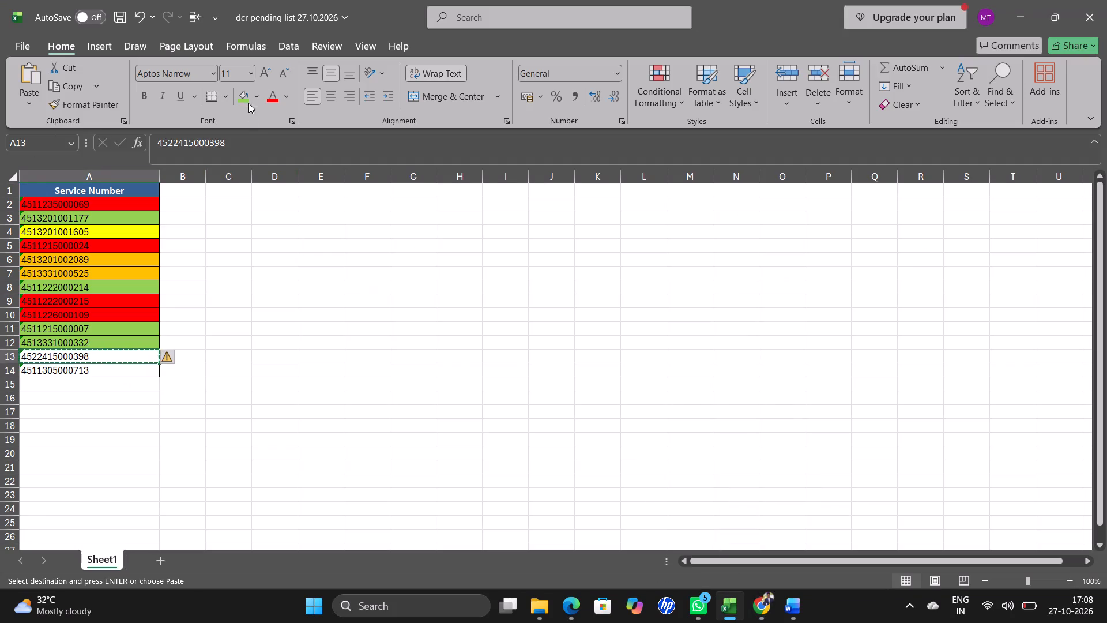
left_click(254, 98, "ctrl")
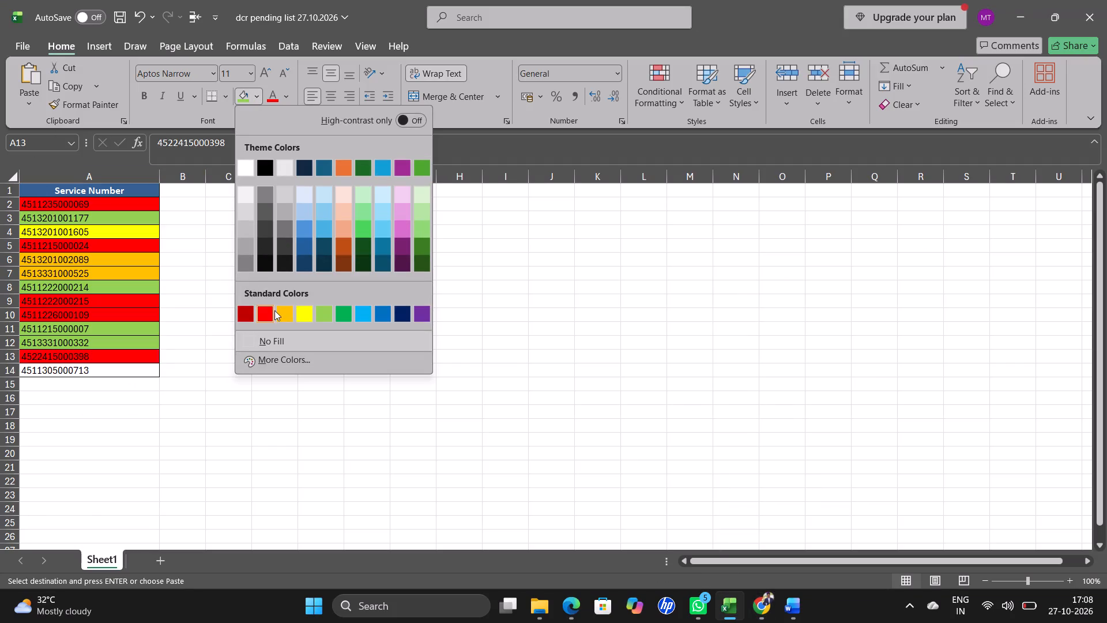
left_click(280, 311, "ctrl")
Copy the service number from cell A14 of the pending list and open that consumer's work order in SUNGRACE.
key("ctrl+Down")
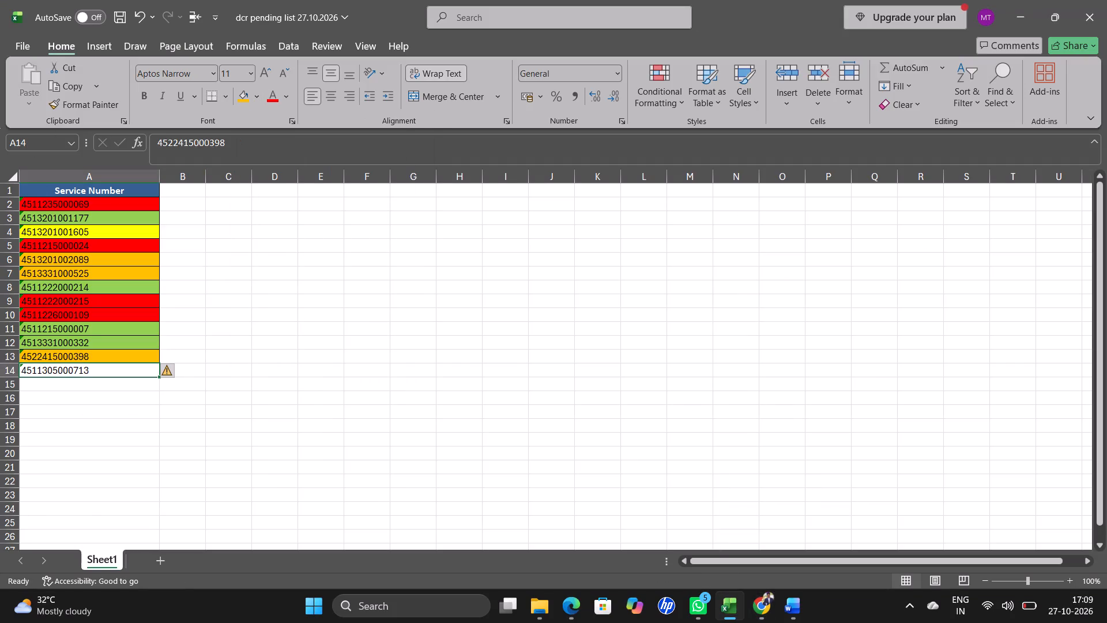
key("ctrl+c")
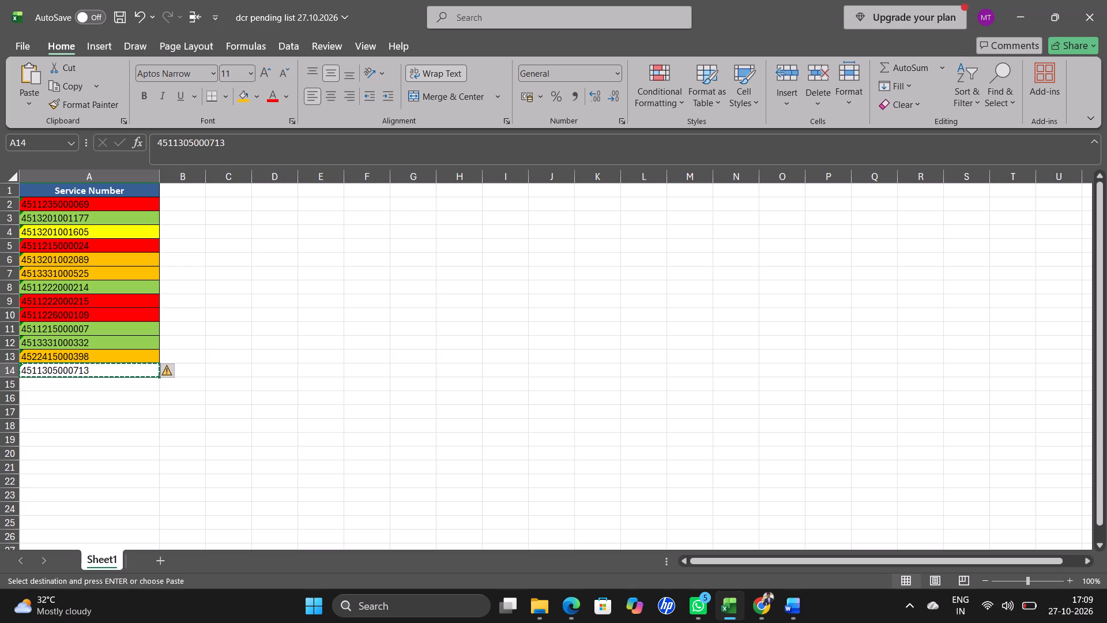
left_click(753, 537)
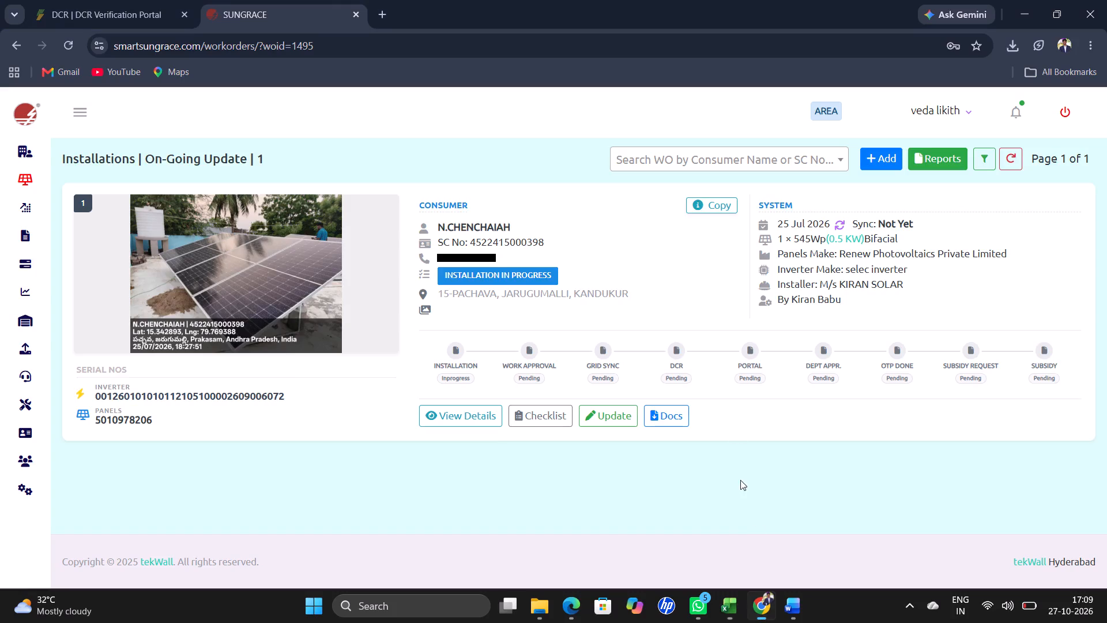
left_click(735, 162)
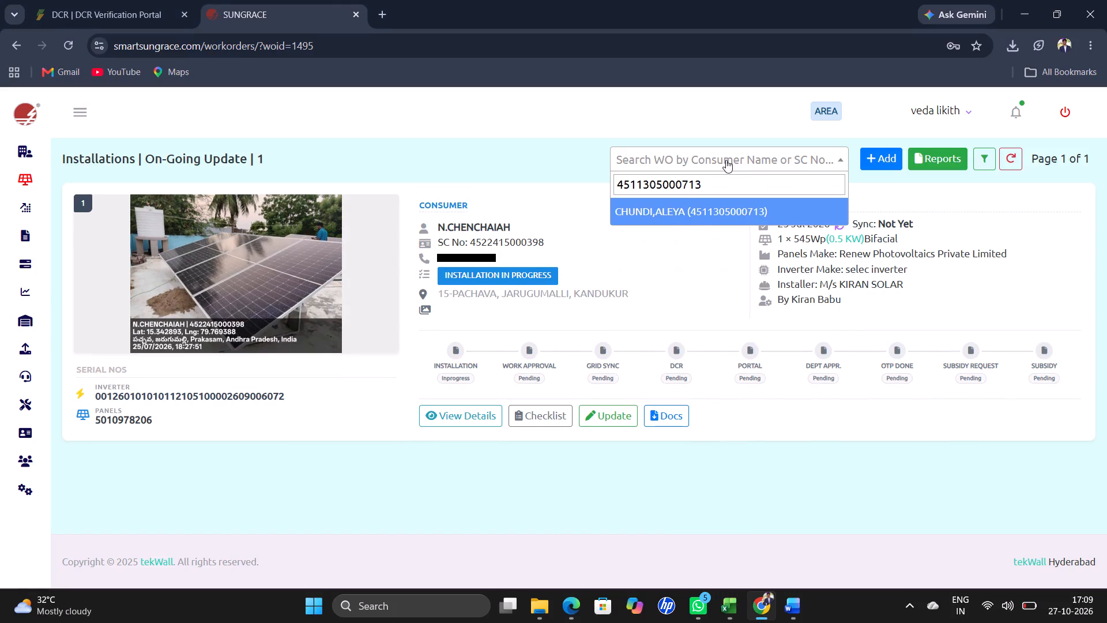
left_click(670, 217, "ctrl")
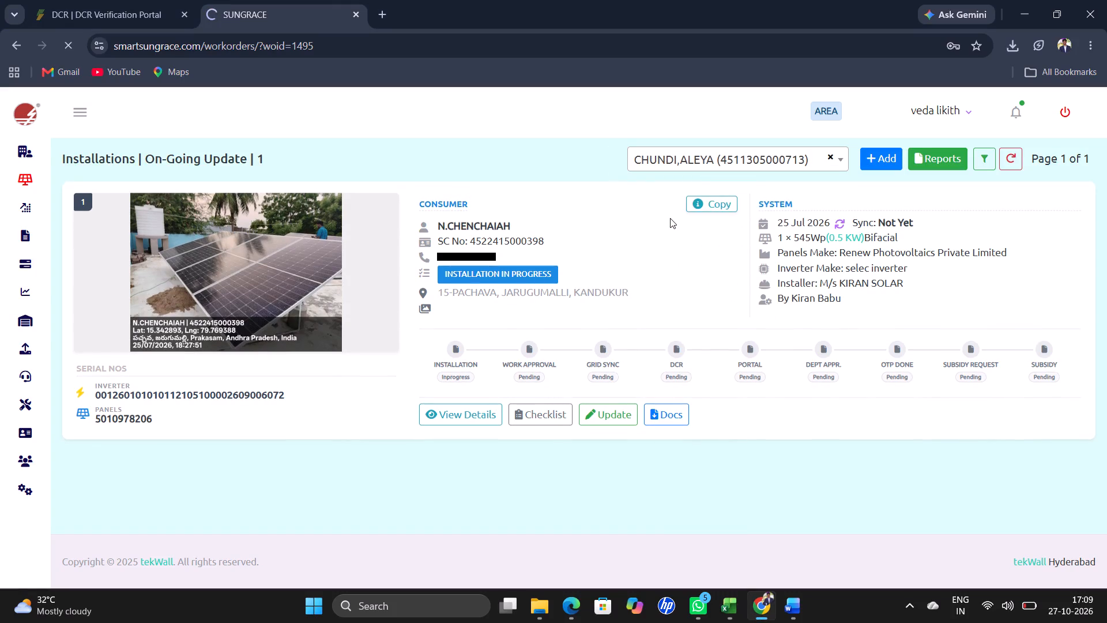
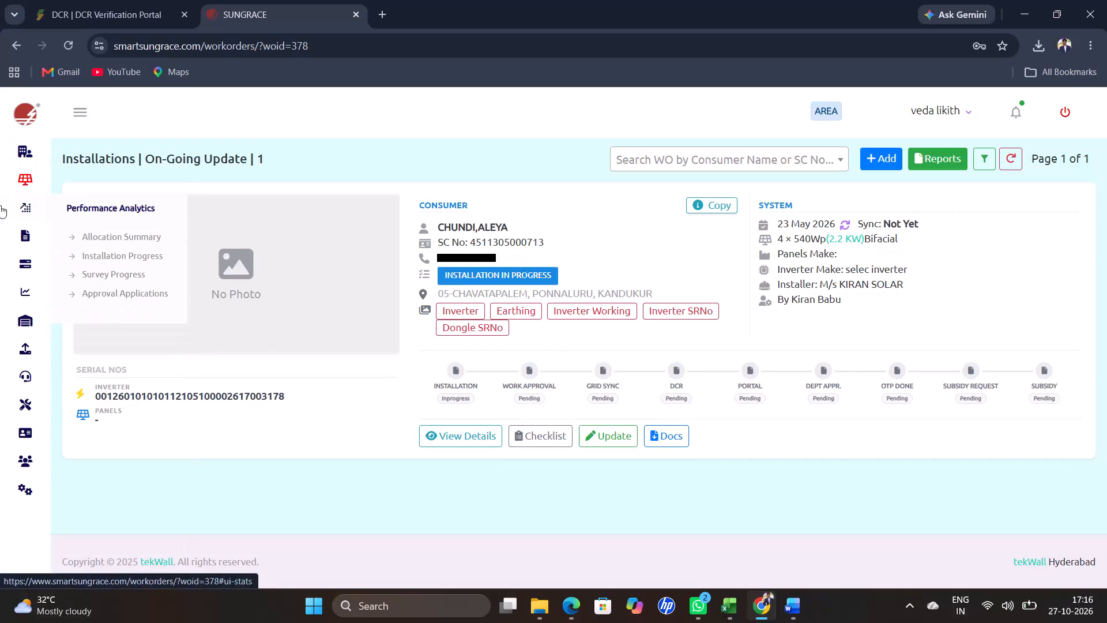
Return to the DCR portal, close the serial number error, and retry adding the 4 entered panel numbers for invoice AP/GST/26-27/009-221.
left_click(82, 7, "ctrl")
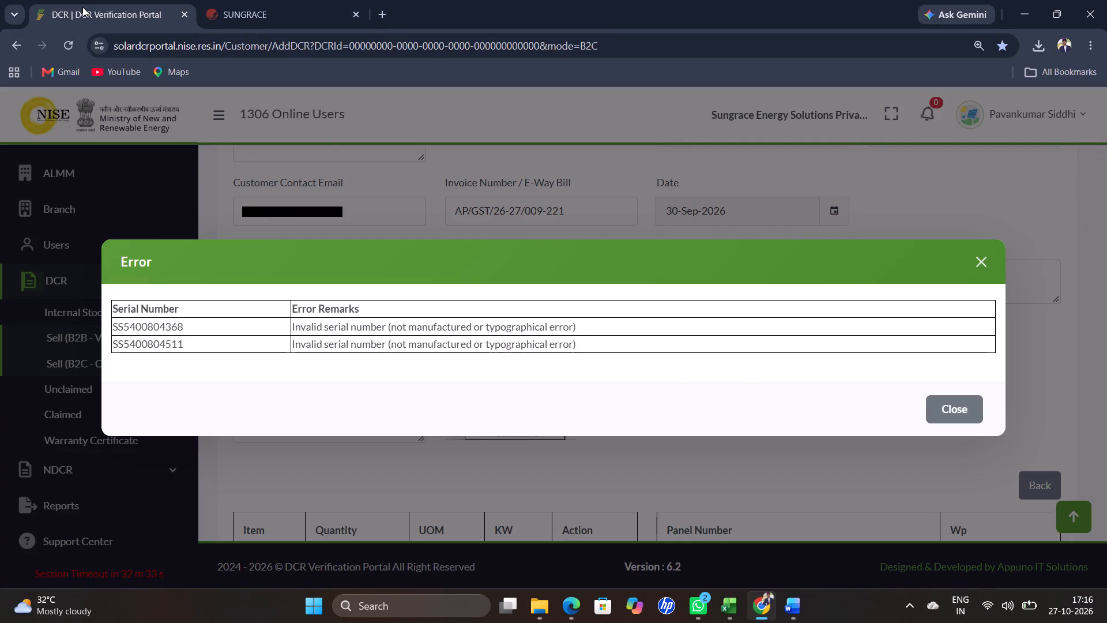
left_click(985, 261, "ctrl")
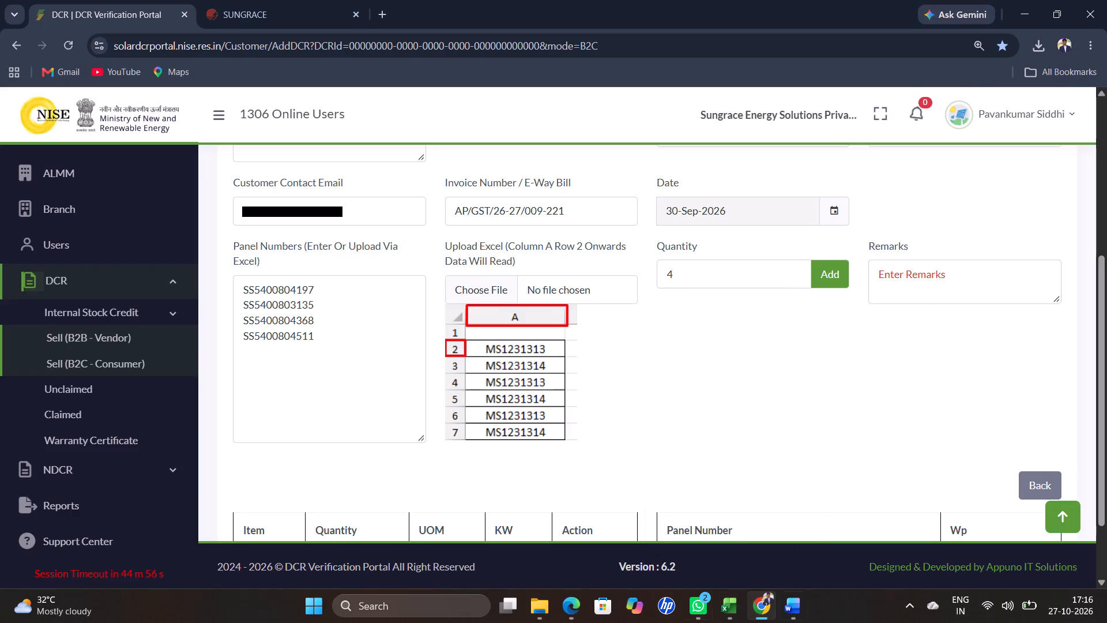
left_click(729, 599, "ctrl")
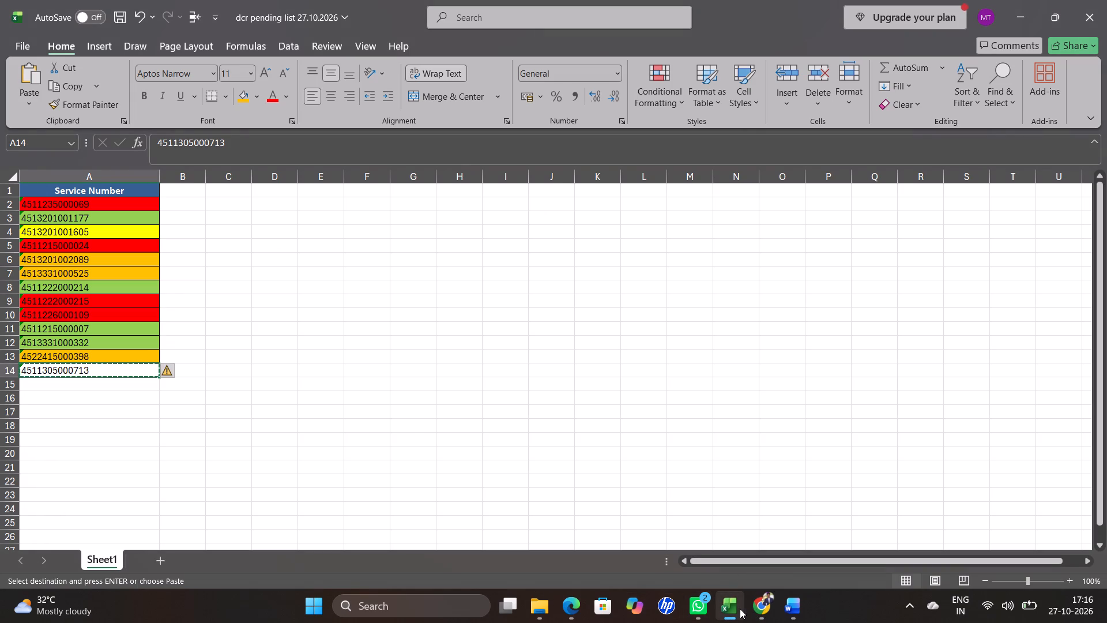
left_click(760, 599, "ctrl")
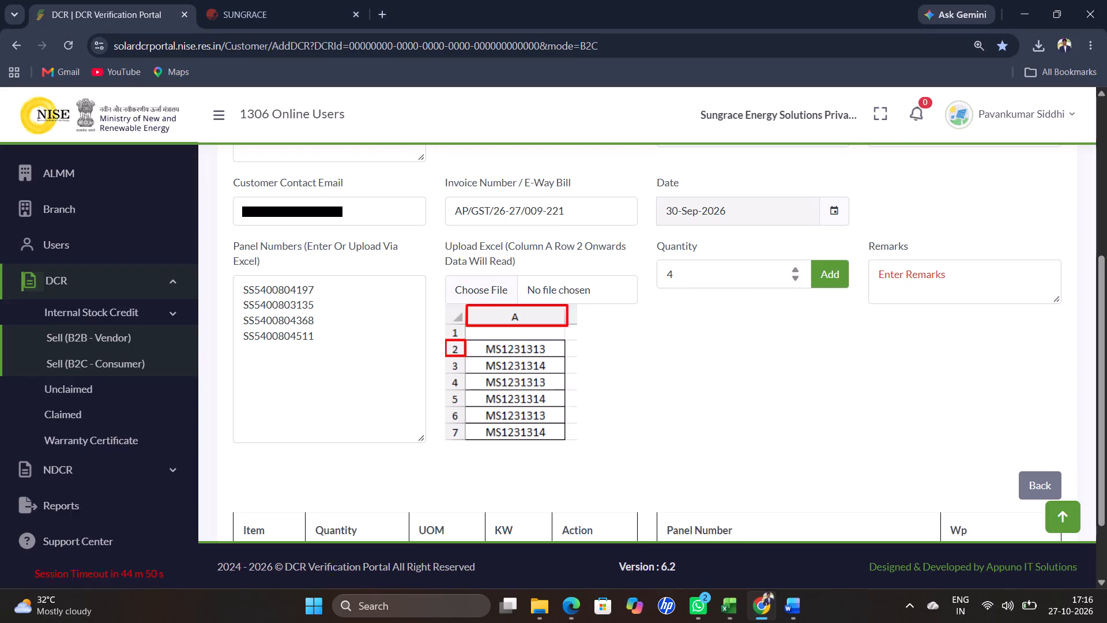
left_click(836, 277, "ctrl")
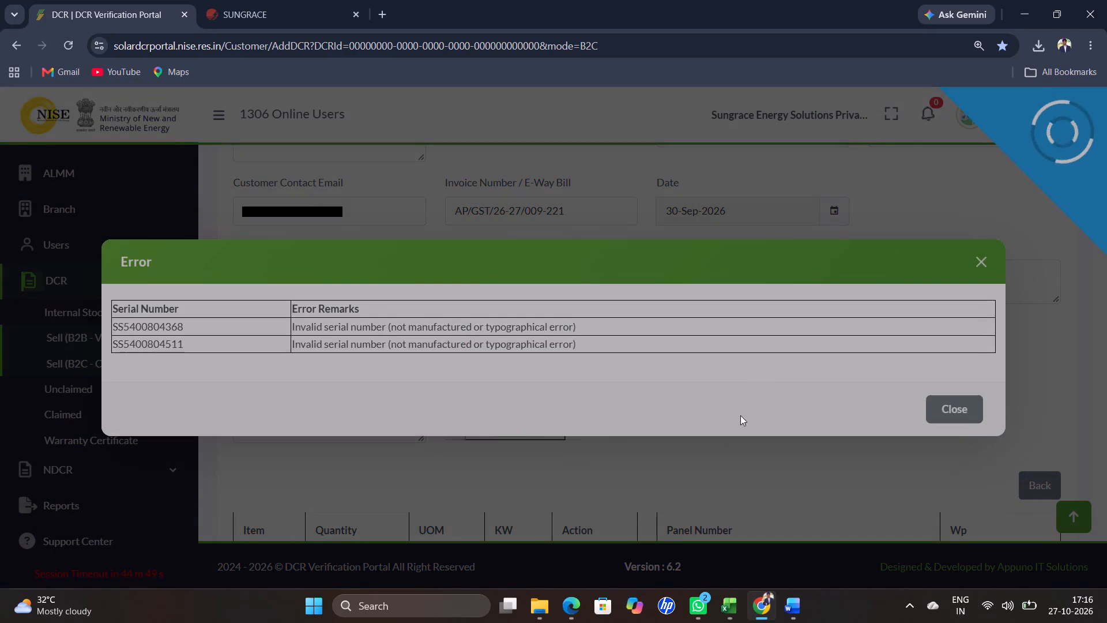
Switch to the pending list in Excel and mark the service number in cell A14 with a red fill.
left_click(725, 601, "ctrl")
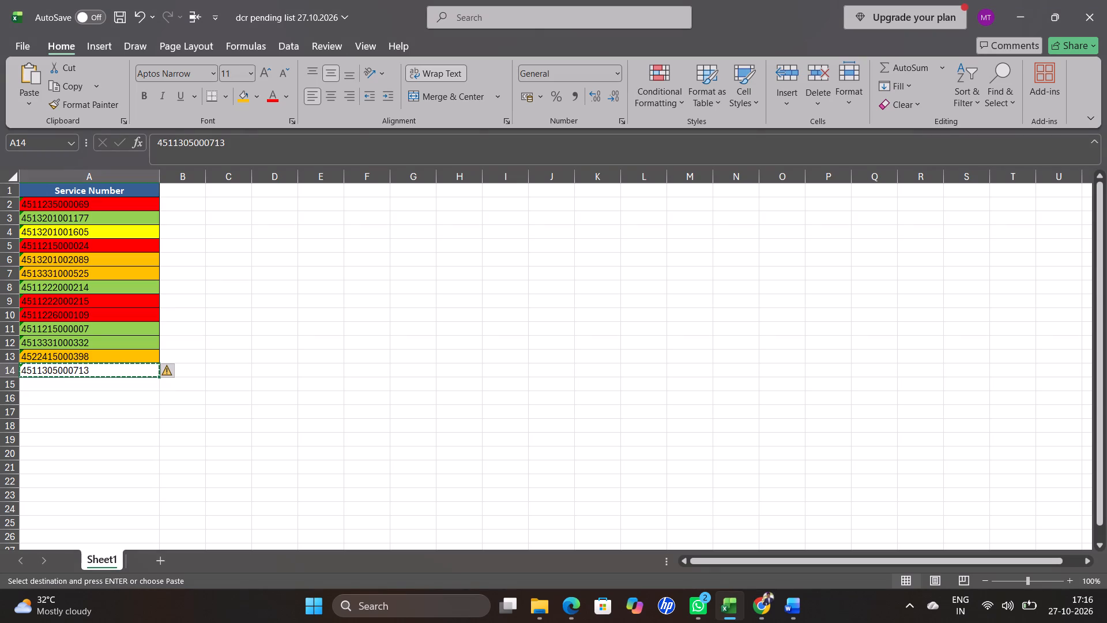
left_click(260, 96, "ctrl")
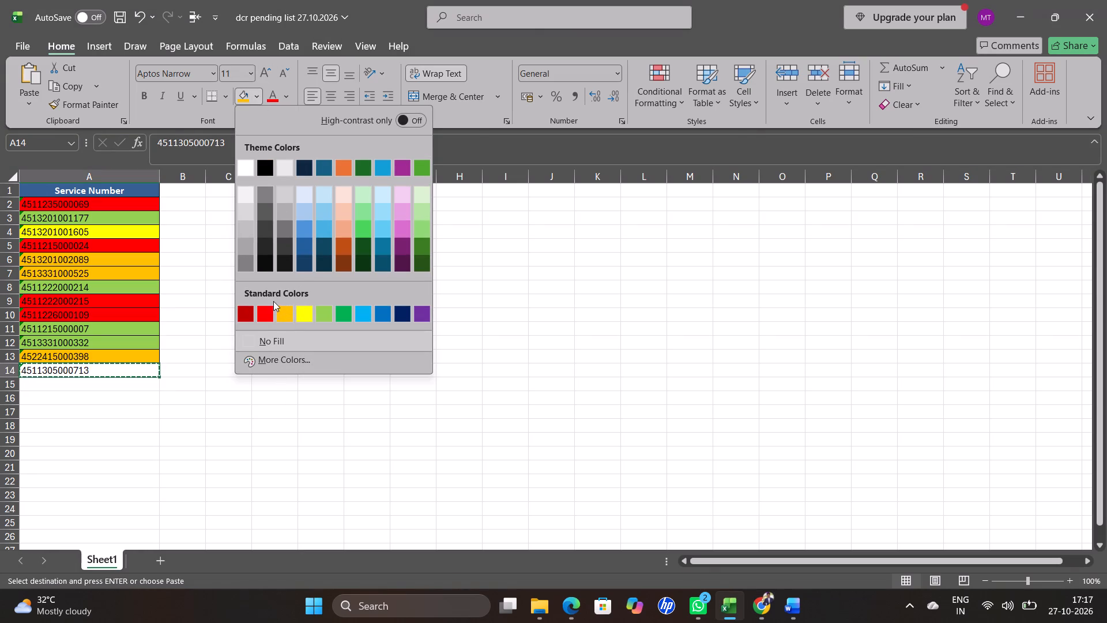
left_click(261, 324, "ctrl")
left_click(265, 306, "ctrl")
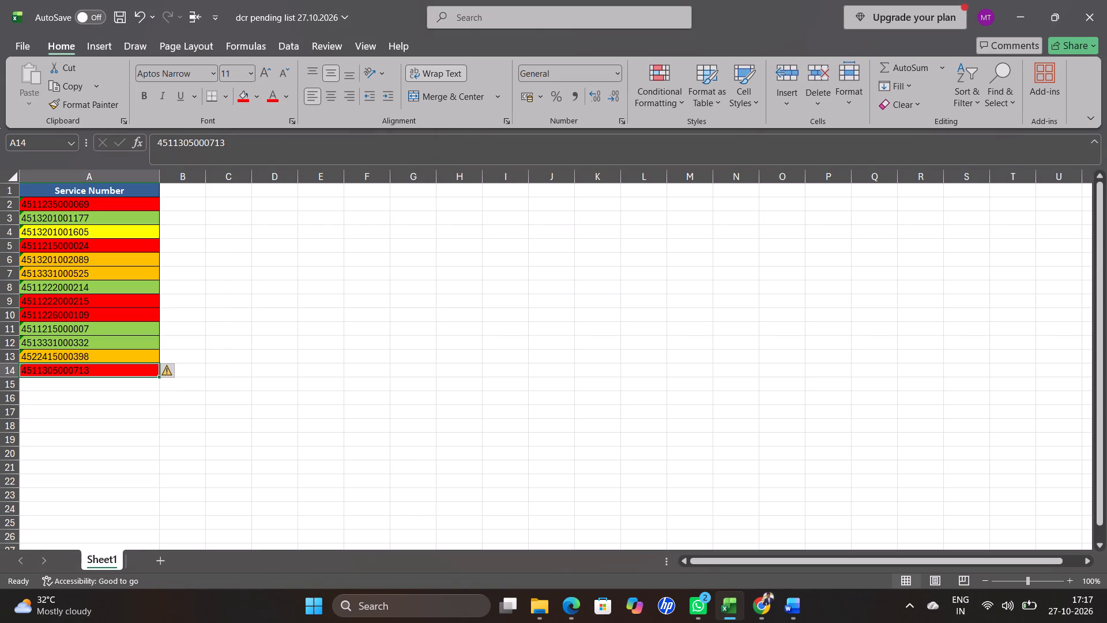
Copy the full service number from cell A2, the first entry of the pending list.
left_click(130, 189, "ctrl")
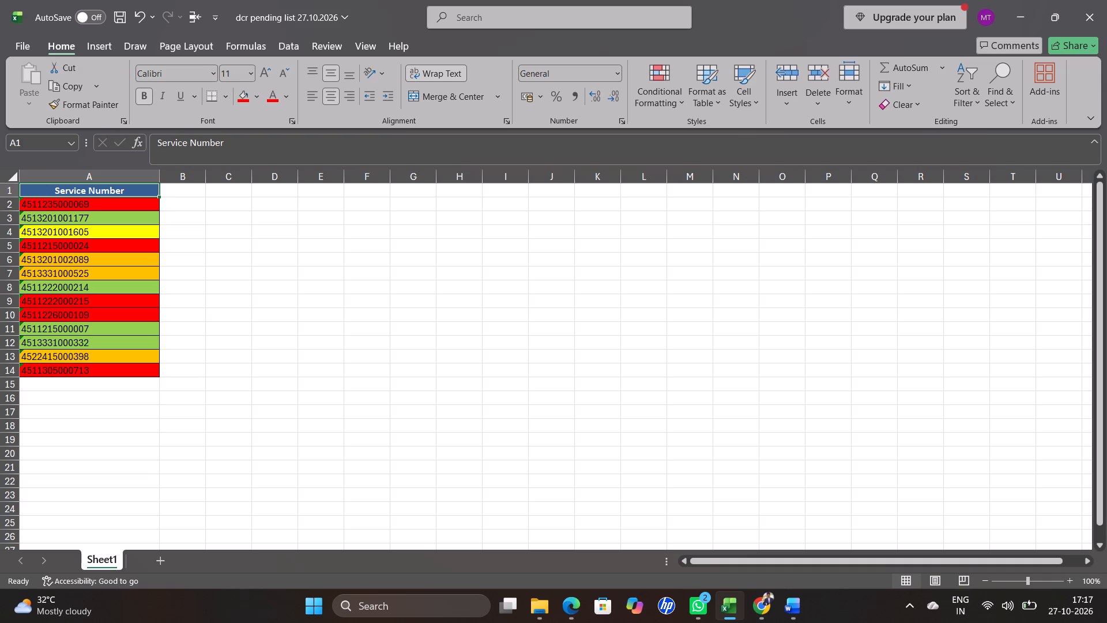
double_click(113, 208, "ctrl")
left_click_drag(108, 203, 32, 206, "ctrl")
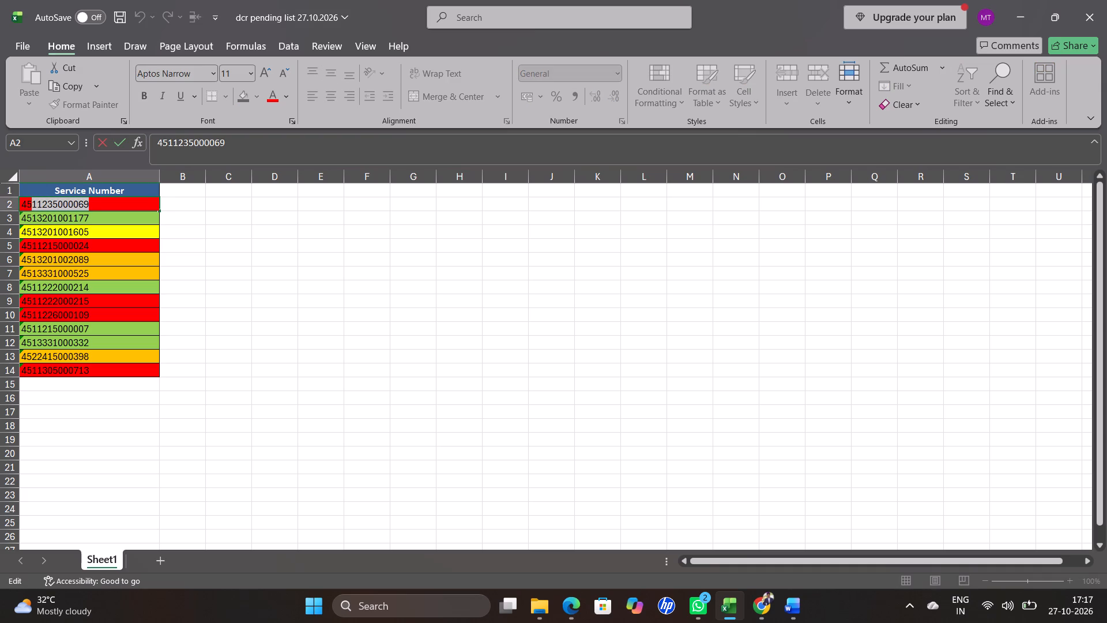
left_click_drag(32, 206, 20, 205, "ctrl")
key("ctrl+c")
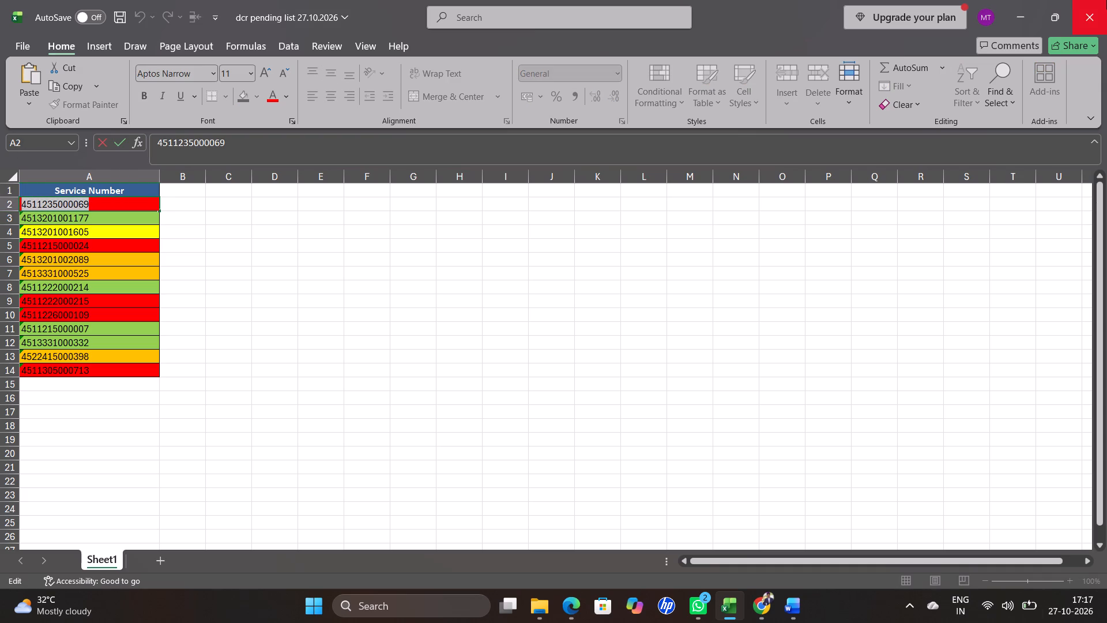
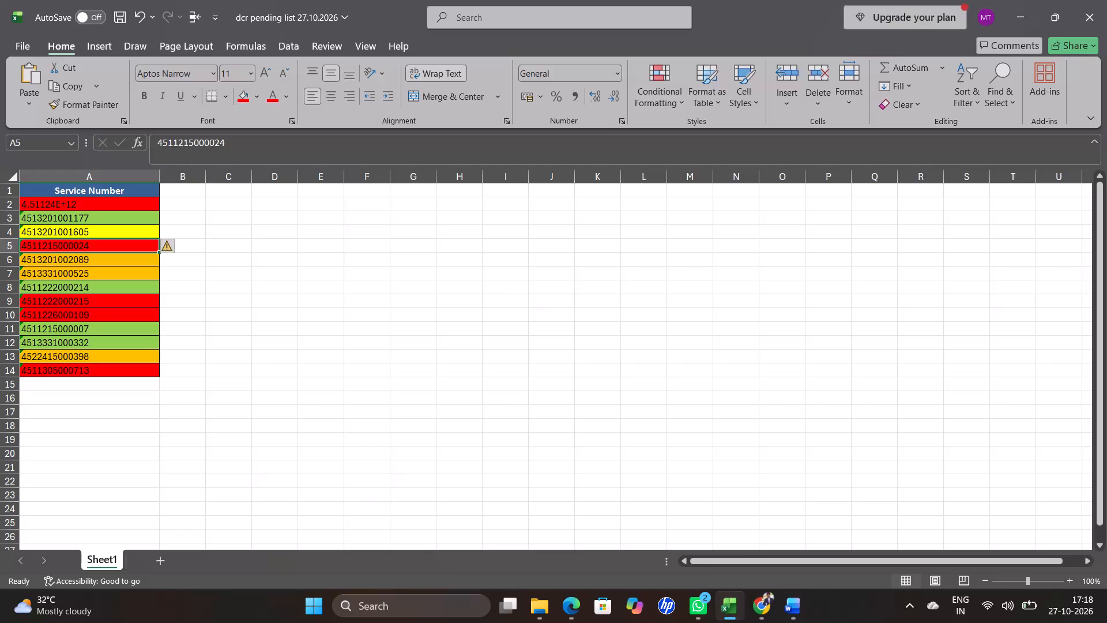
Copy the service number from cell A5 of the pending list and switch back to the DCR portal in Chrome.
left_click(104, 248)
left_click_drag(104, 248, 20, 247)
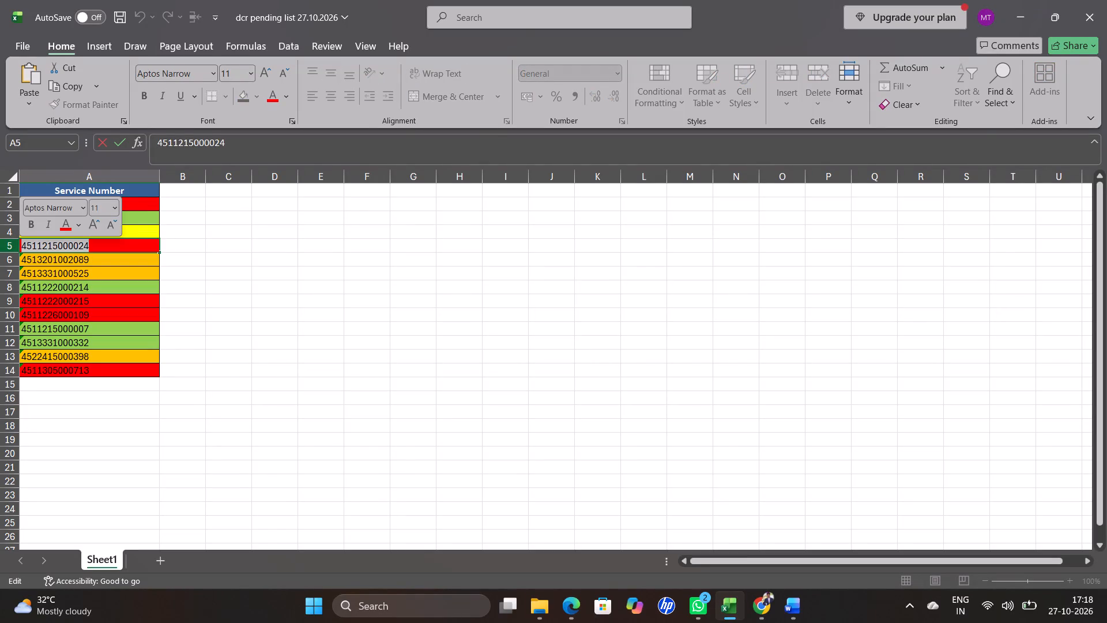
key("ctrl+c")
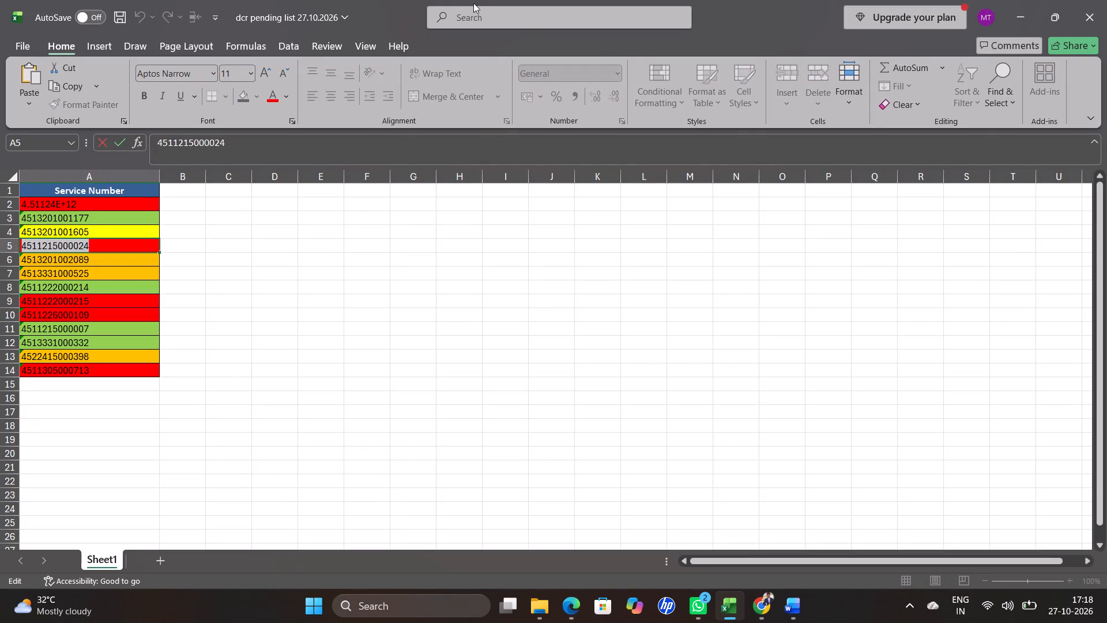
left_click(745, 472)
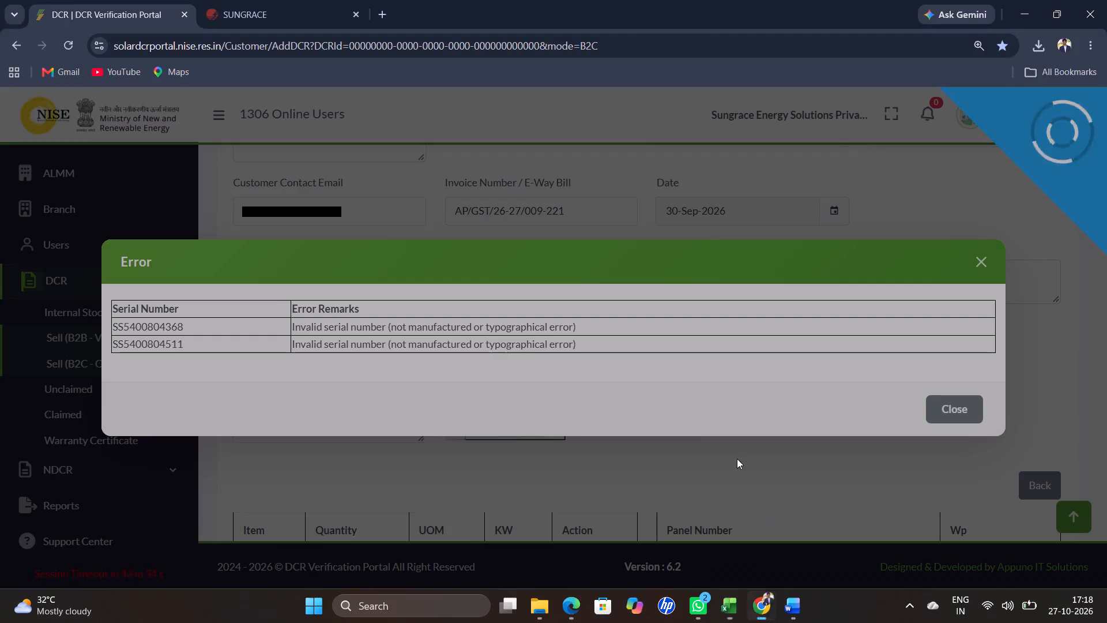
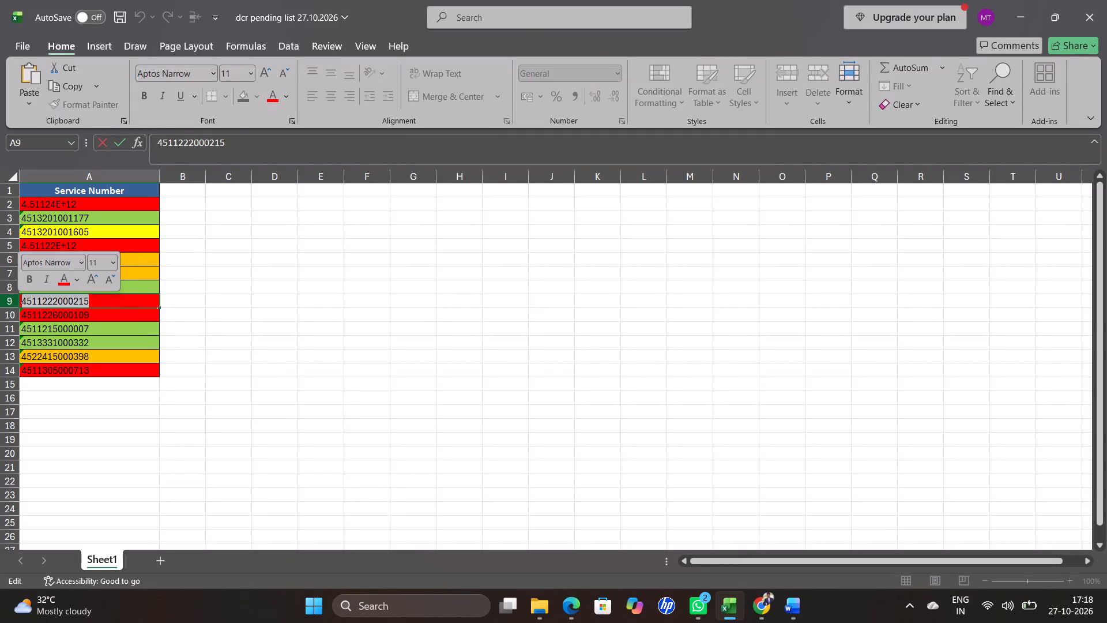
Copy the service number in cell A9 of the DCR pending list.
key("ctrl+c")
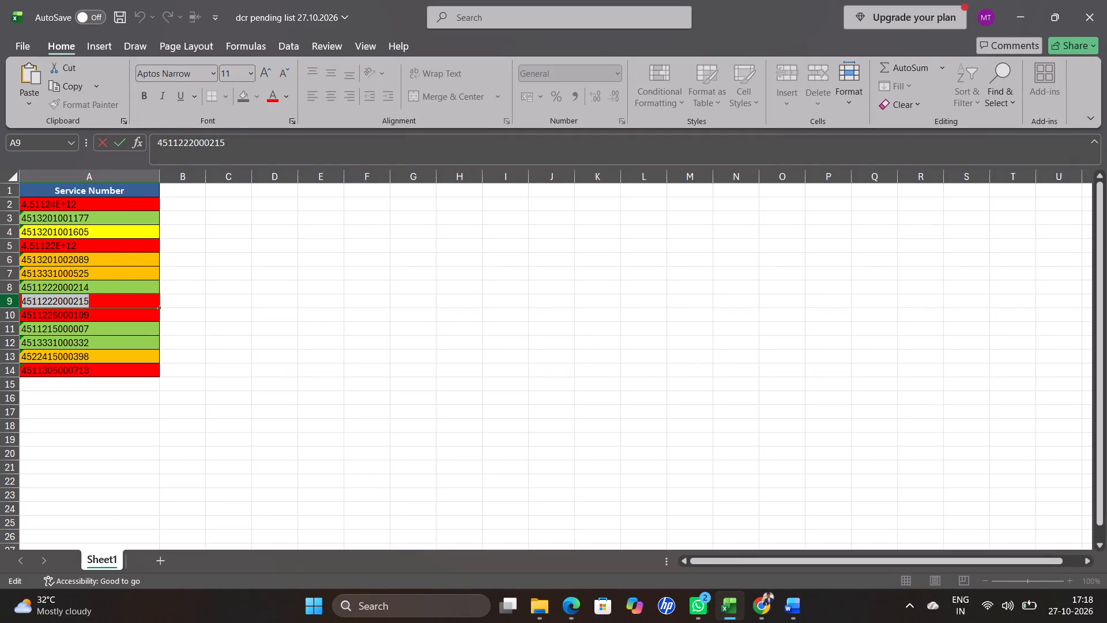
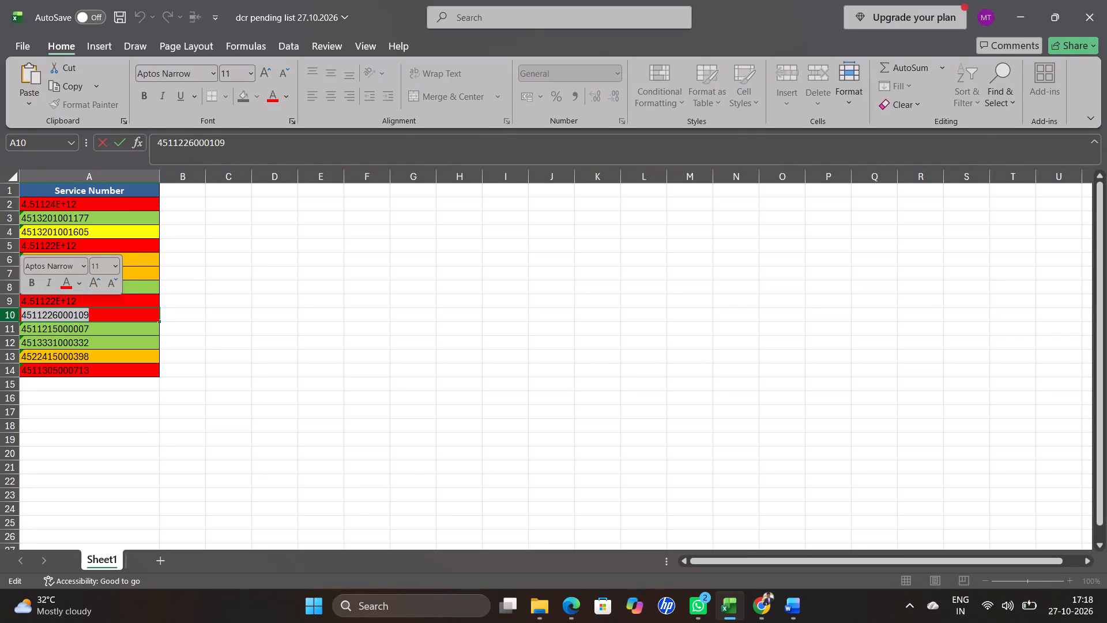
Copy the service number in cell A10 of the DCR pending list.
key("ctrl+c")
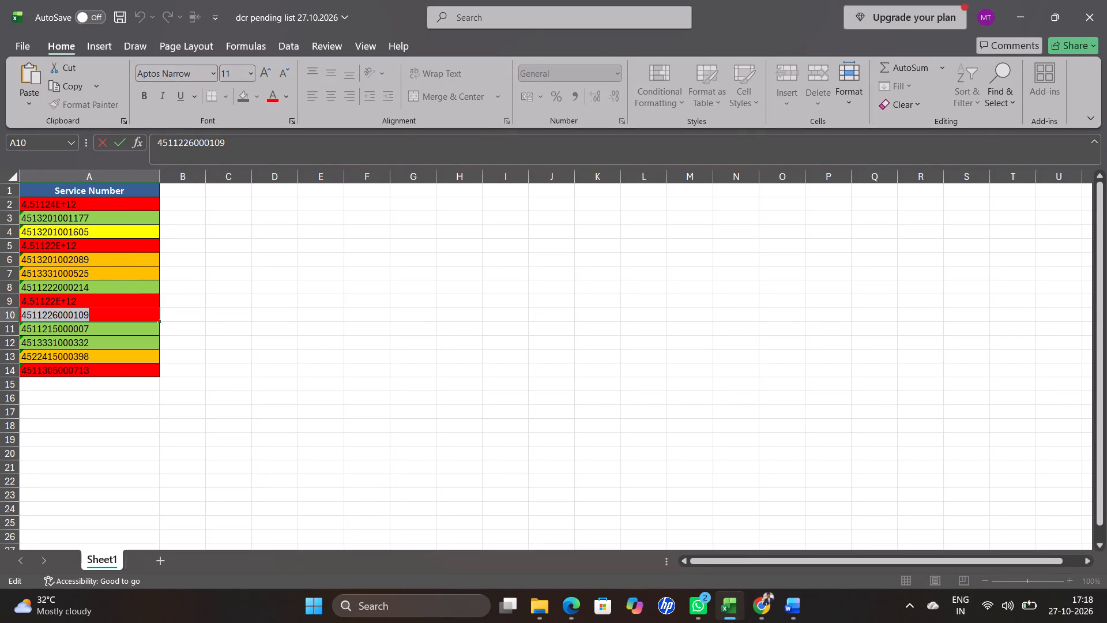
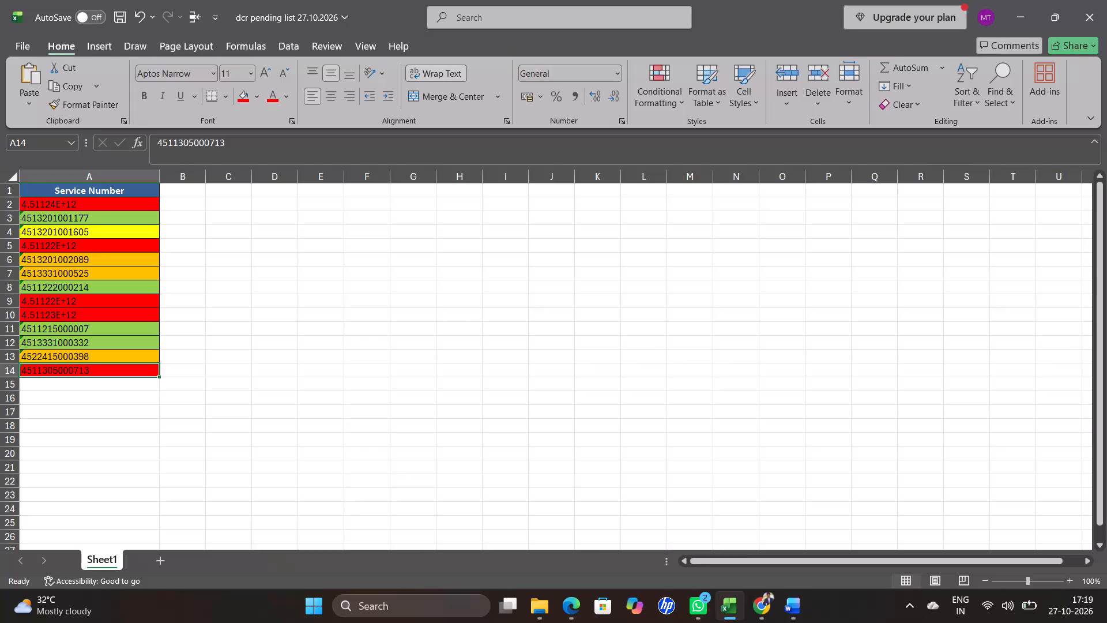
Copy the full service number from inside cell A14, the last entry of the DCR pending list.
left_click(98, 371)
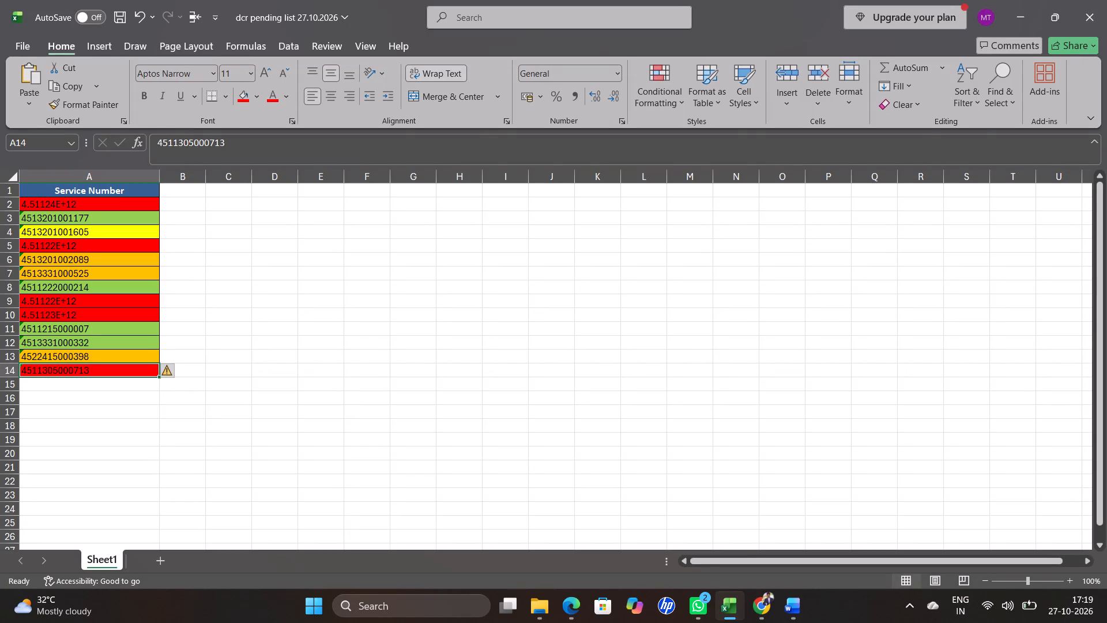
left_click_drag(95, 371, 32, 377)
double_click(94, 373)
left_click_drag(91, 372, 0, 351)
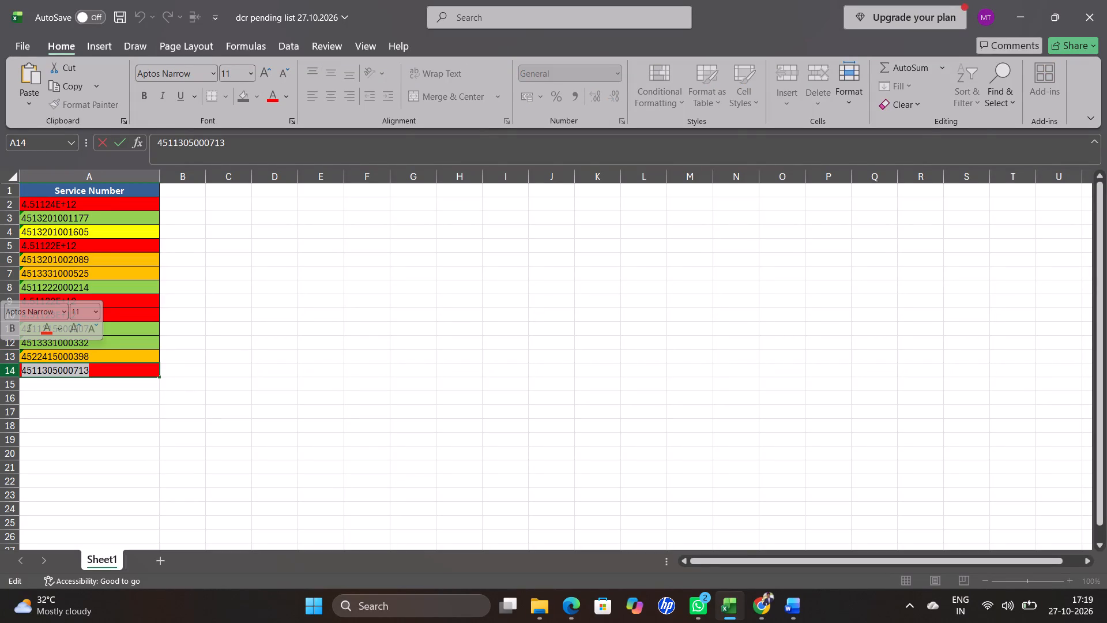
key("ctrl+c")
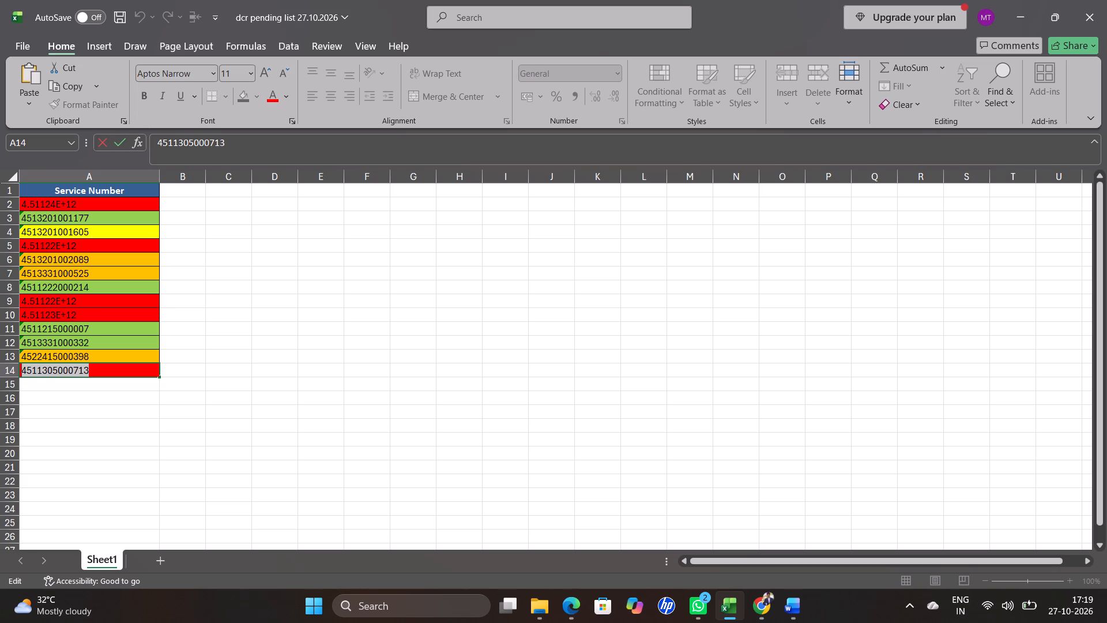
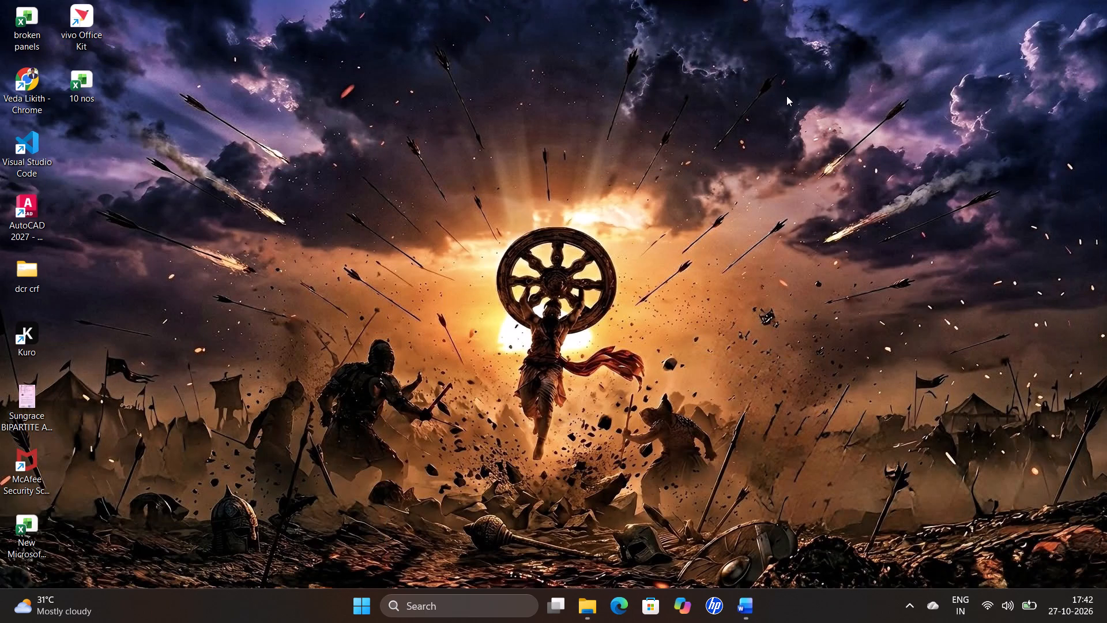
Shut down the computer from the Windows desktop.
left_click(835, 160)
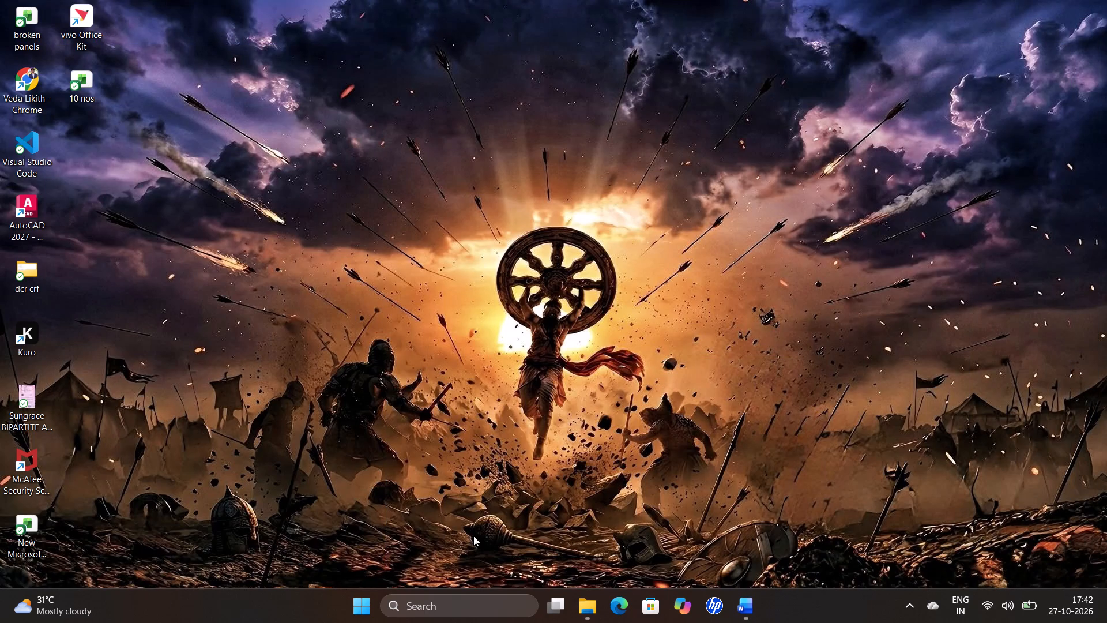
left_click(364, 599)
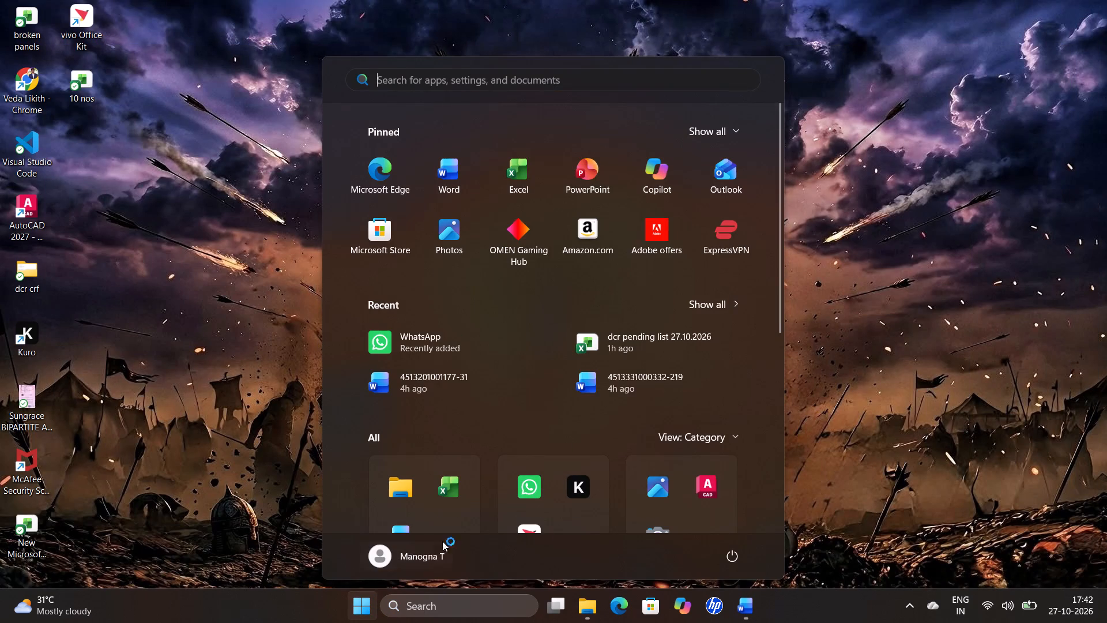
left_click(735, 560)
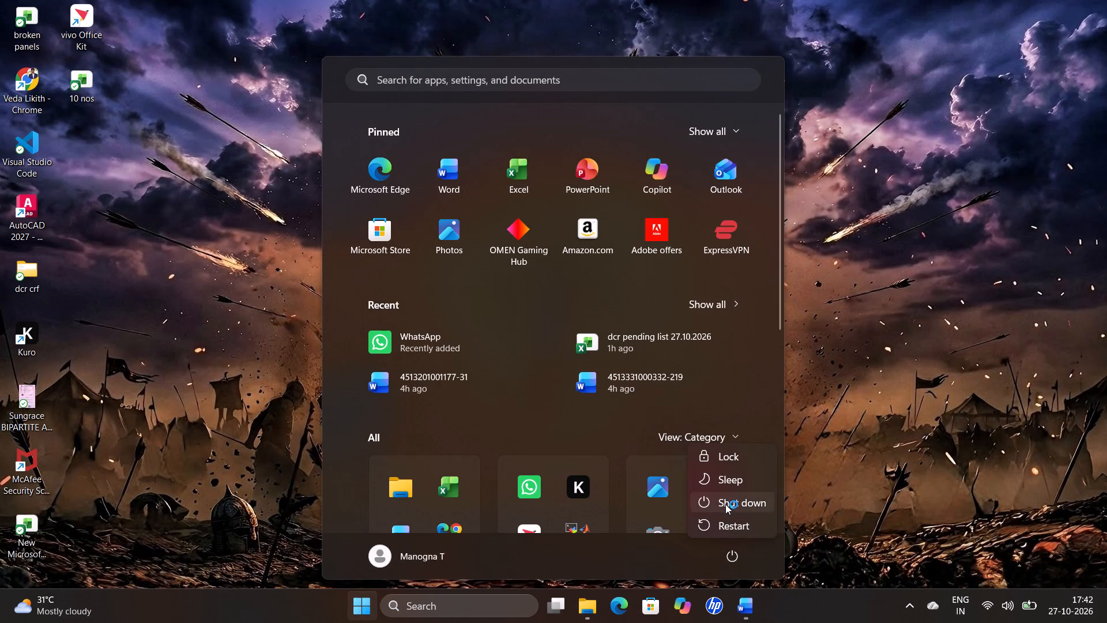
left_click(725, 504)
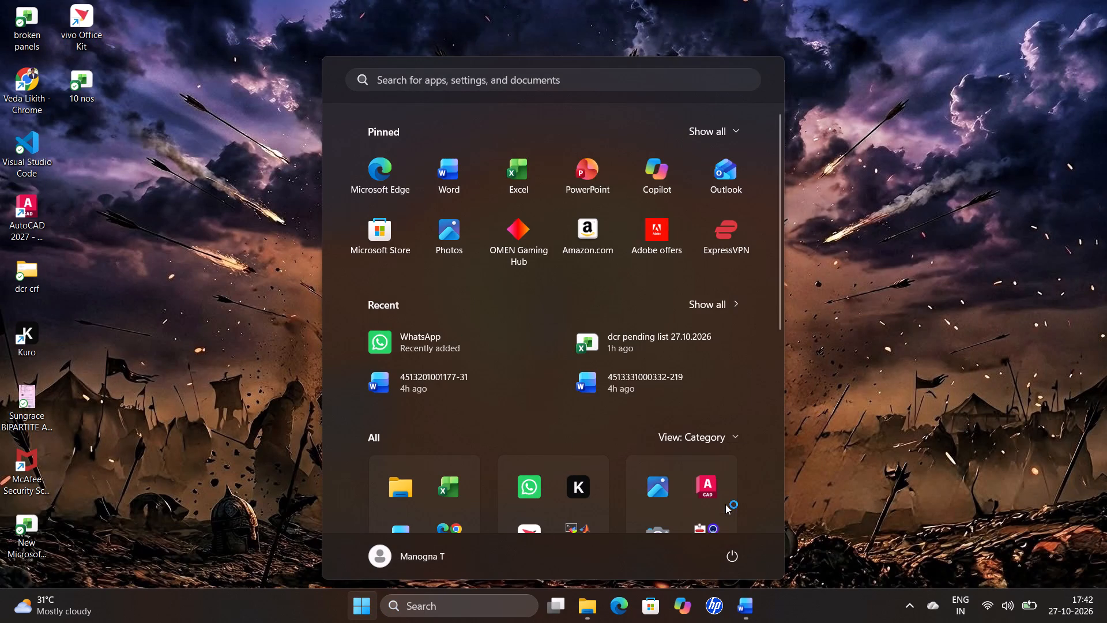